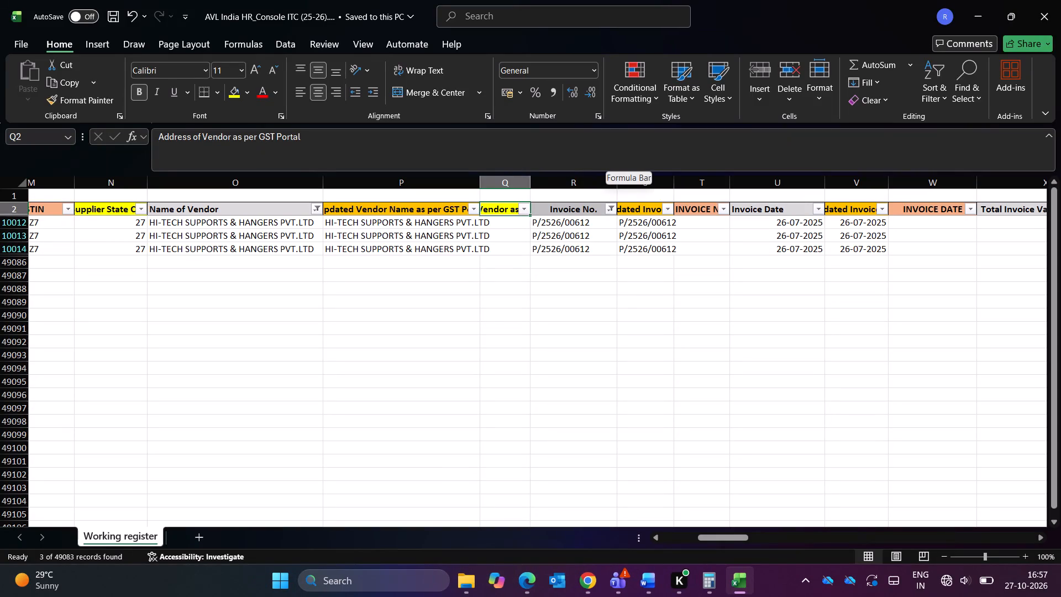
Examine the GSTIN, vendor name and invoice number columns of the filtered HI-TECH SUPPORTS & HANGERS PVT.LTD rows, ending at the Name of Vendor header.
key("Down")
key("Down")
key("Up")
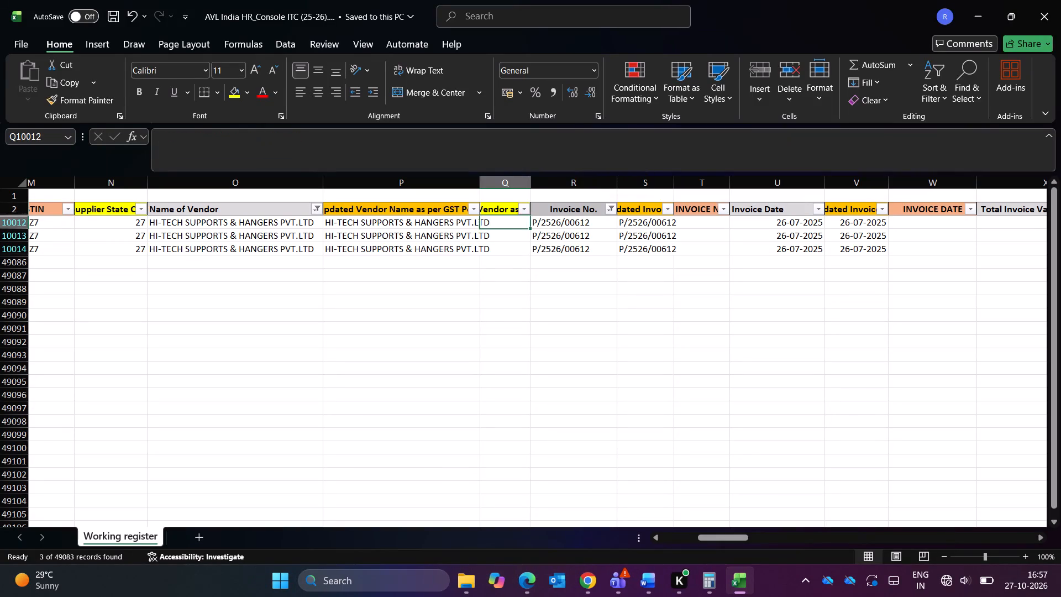
key("Up")
key("Right")
key("Right")
key("ctrl+Left")
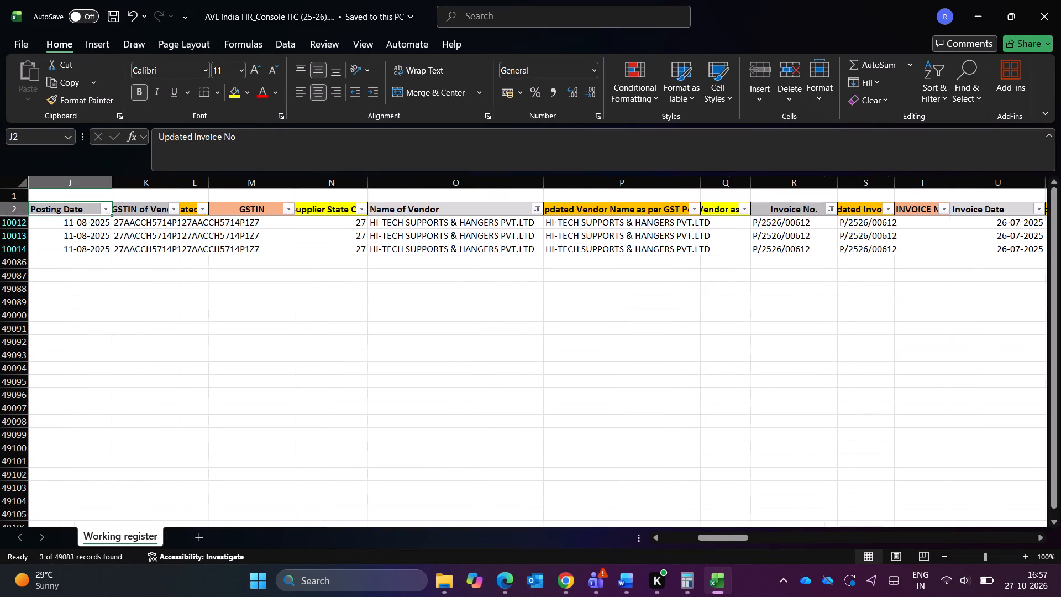
key("ctrl+Left")
key("Right")
key("Right")
key("Right")
key("Right")
key("Right")
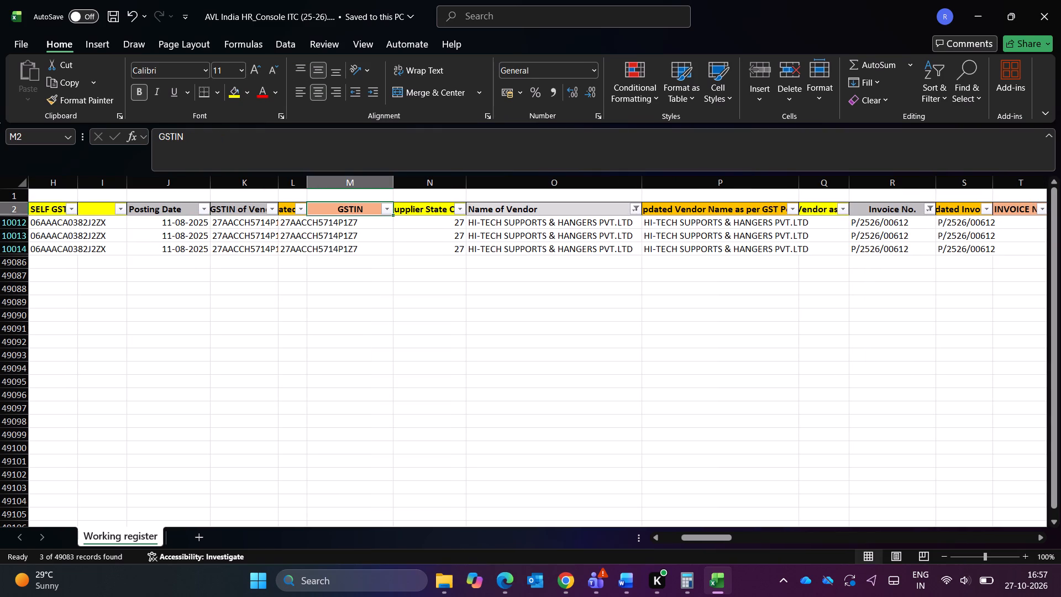
key("ctrl+Left")
key("ctrl+Left")
key("Right")
key("Right")
key("Right")
key("Right")
key("Right")
key("Right")
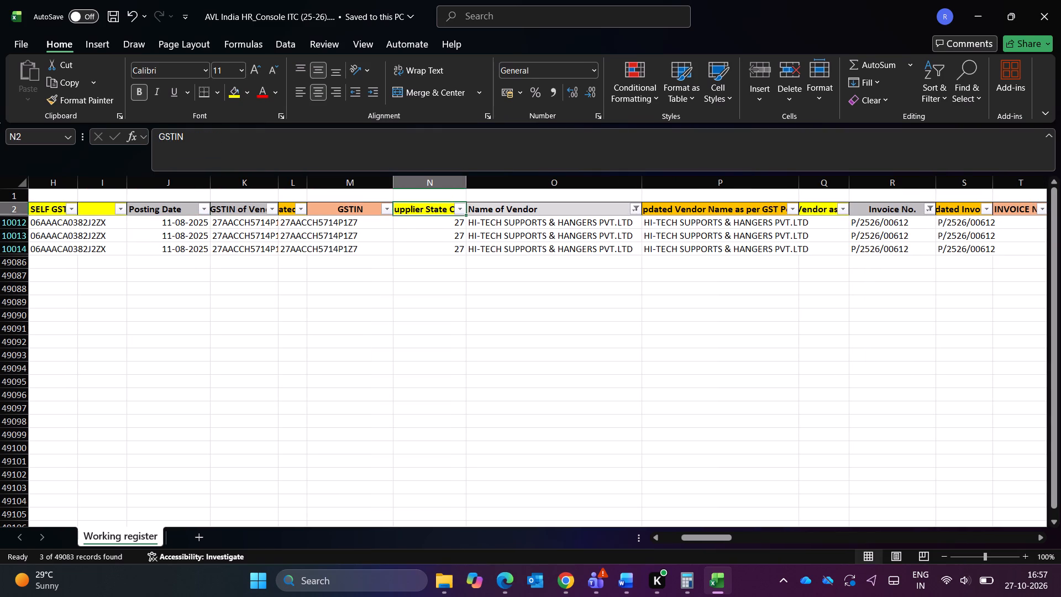
key("Right")
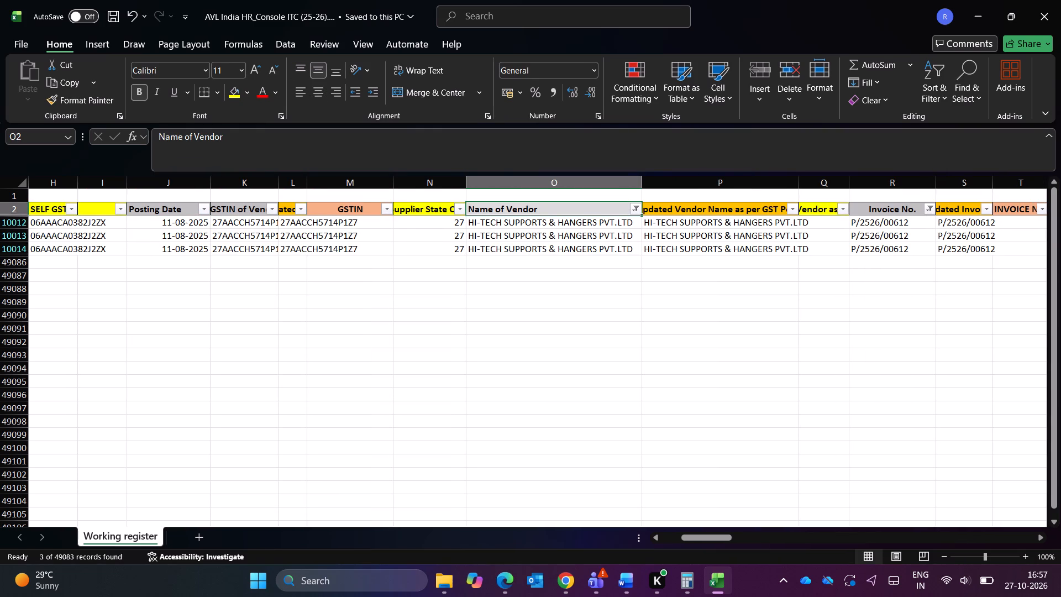
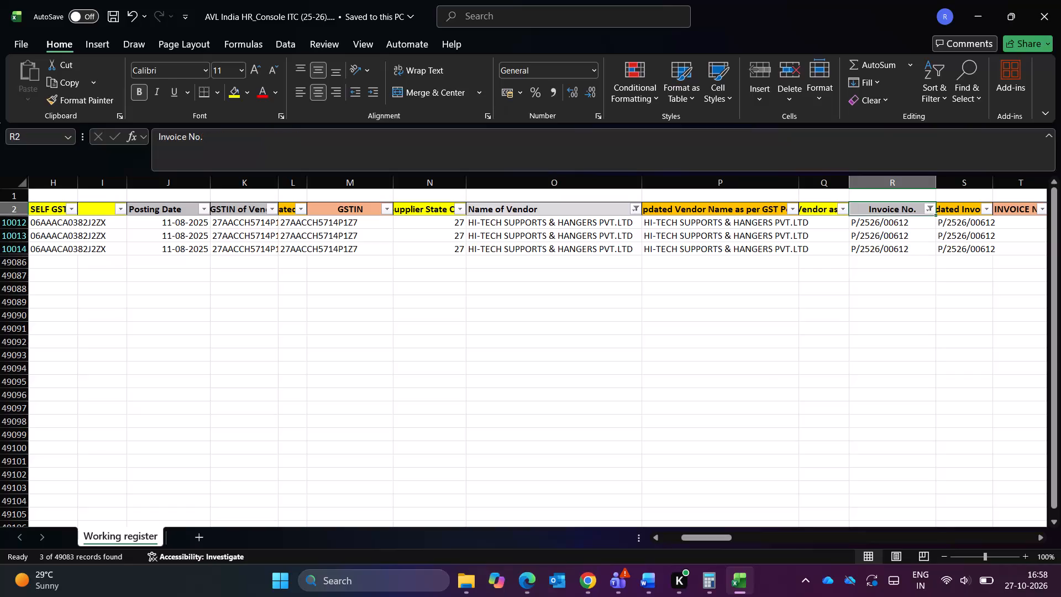
Open the filter options of the Invoice No. column to adjust its current invoice filter.
key("alt+Down")
key("Down")
key("Down")
key("Down")
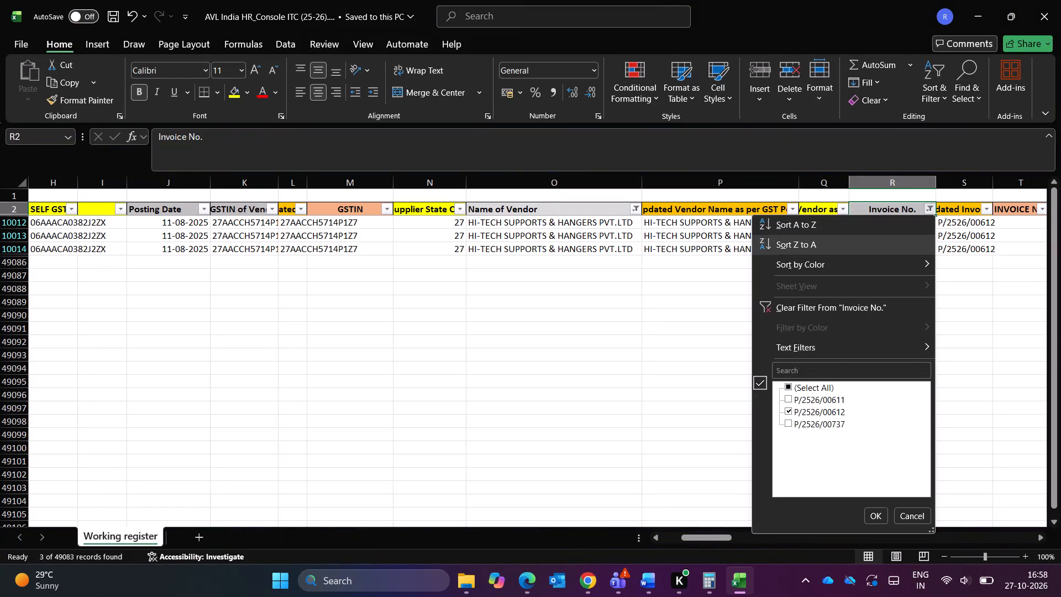
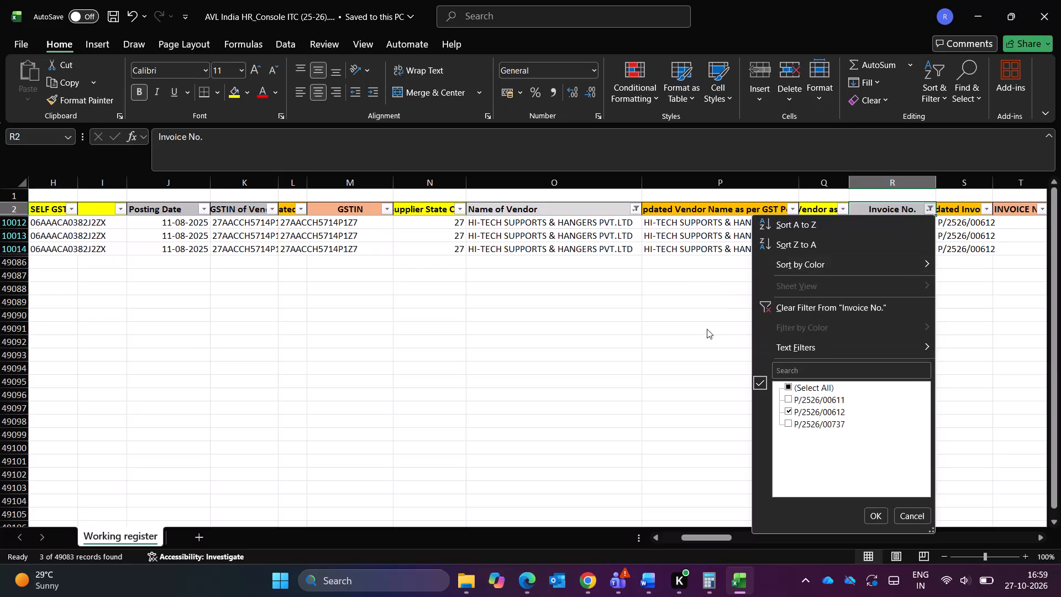
Filter the Invoice No. column to show only invoice P/2526/00611 in place of P/2526/00612.
left_click(792, 414)
left_click(792, 397)
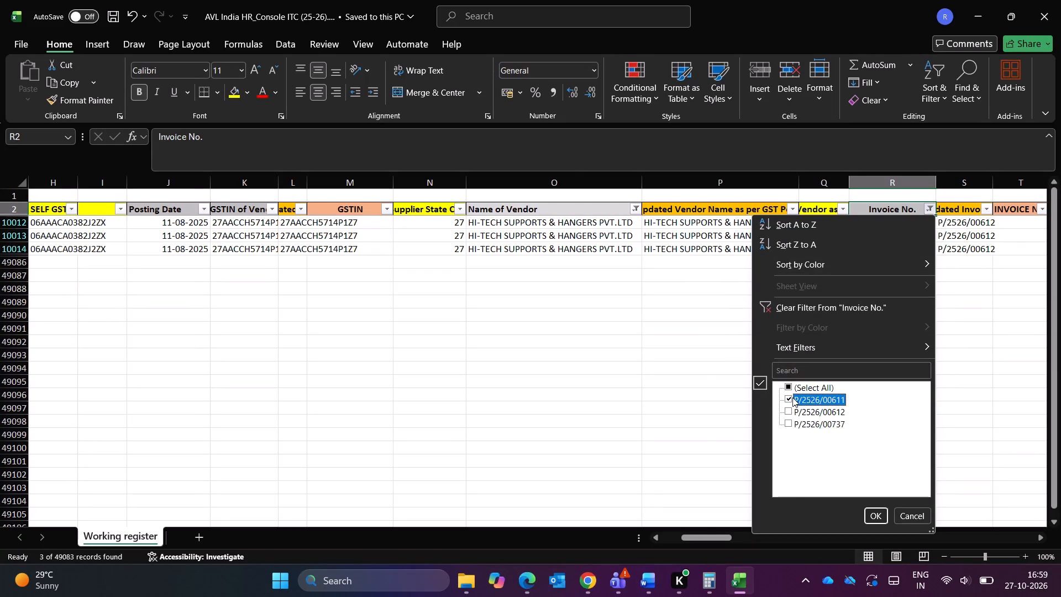
key("Return")
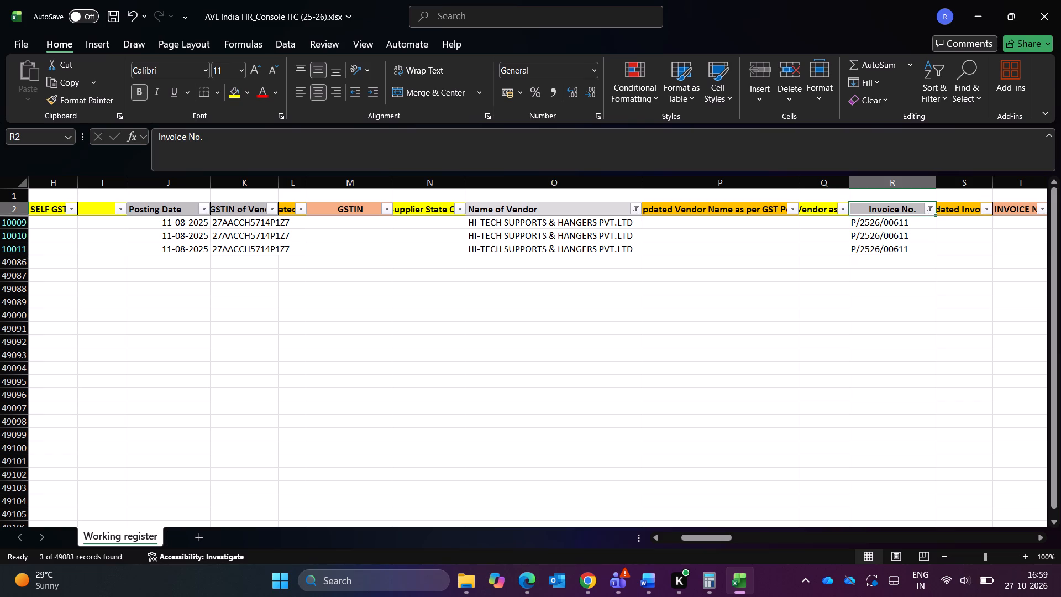
Examine the invoice date, total invoice value and taxable value of invoice P/2526/00611, and check the sum of its Total Invoice Value cells.
left_click(932, 212)
left_click(947, 260)
scroll(1002, 273, "left", 2)
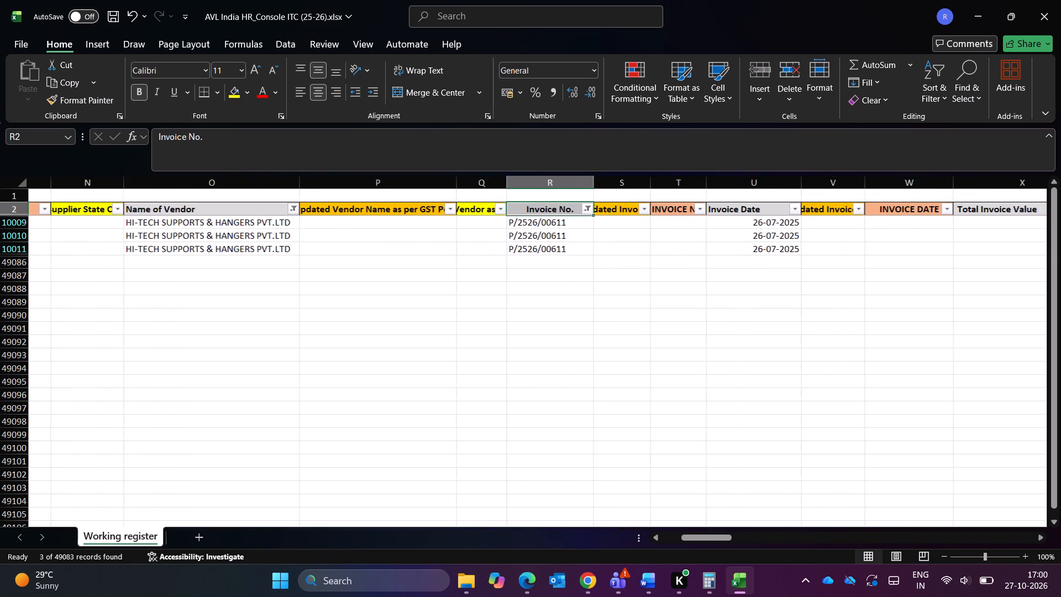
scroll(1002, 273, "left", 2)
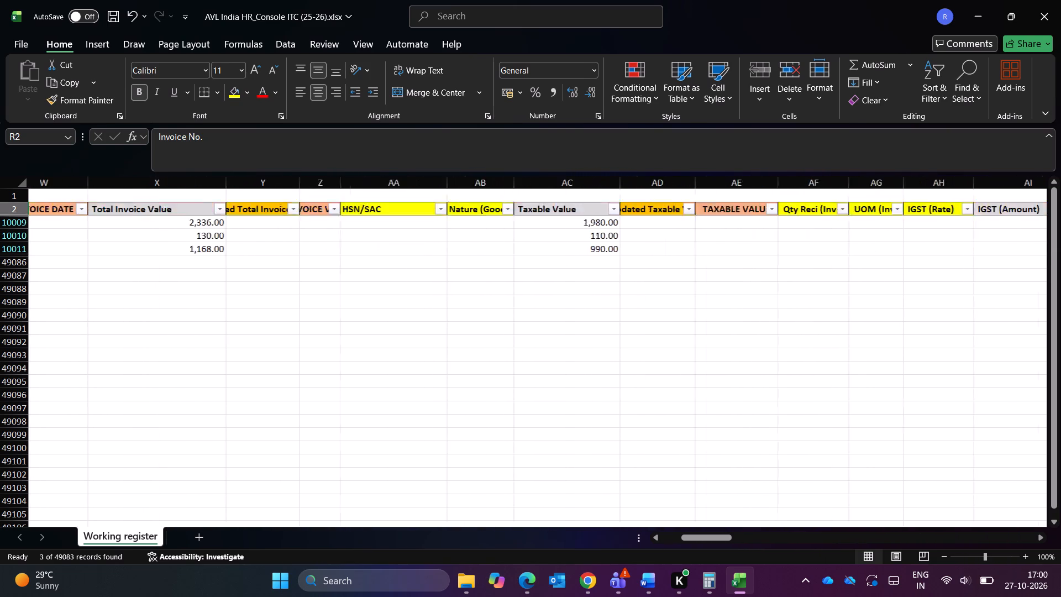
scroll(892, 293, "up", 1)
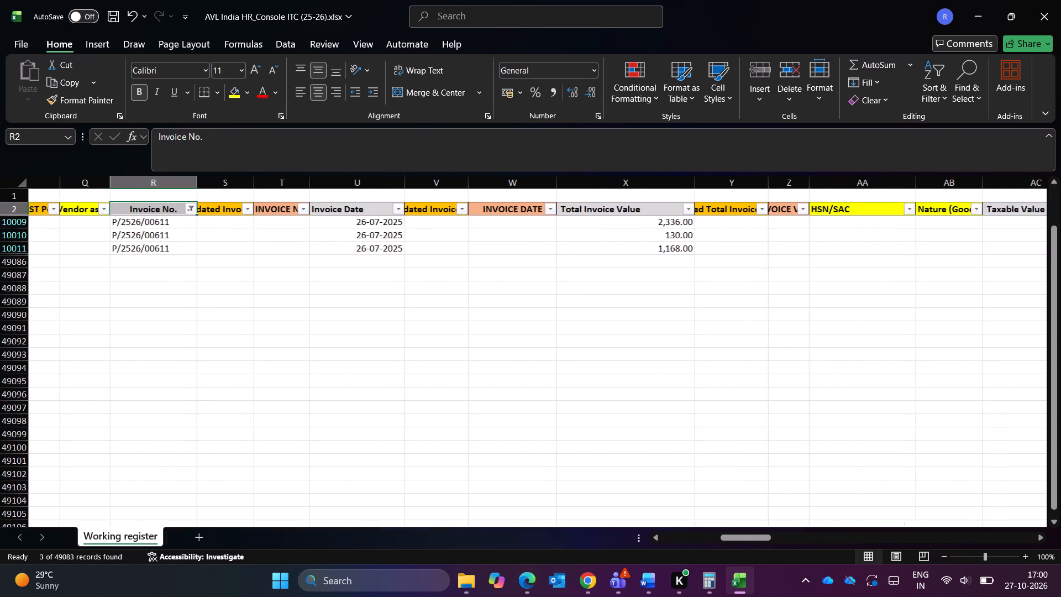
scroll(892, 293, "up", 1)
scroll(892, 293, "left", 1)
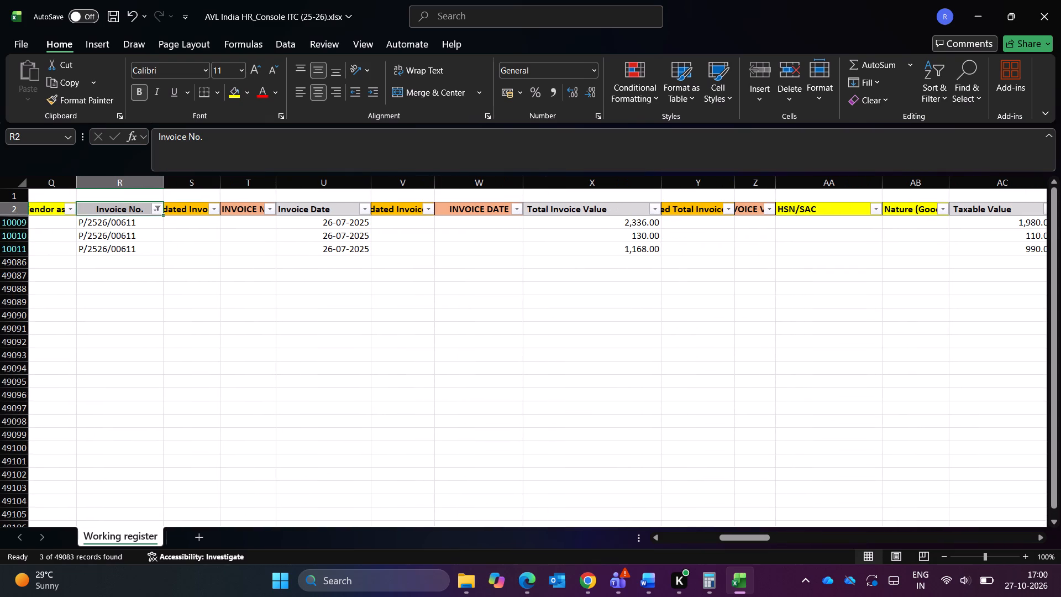
scroll(892, 293, "left", 3)
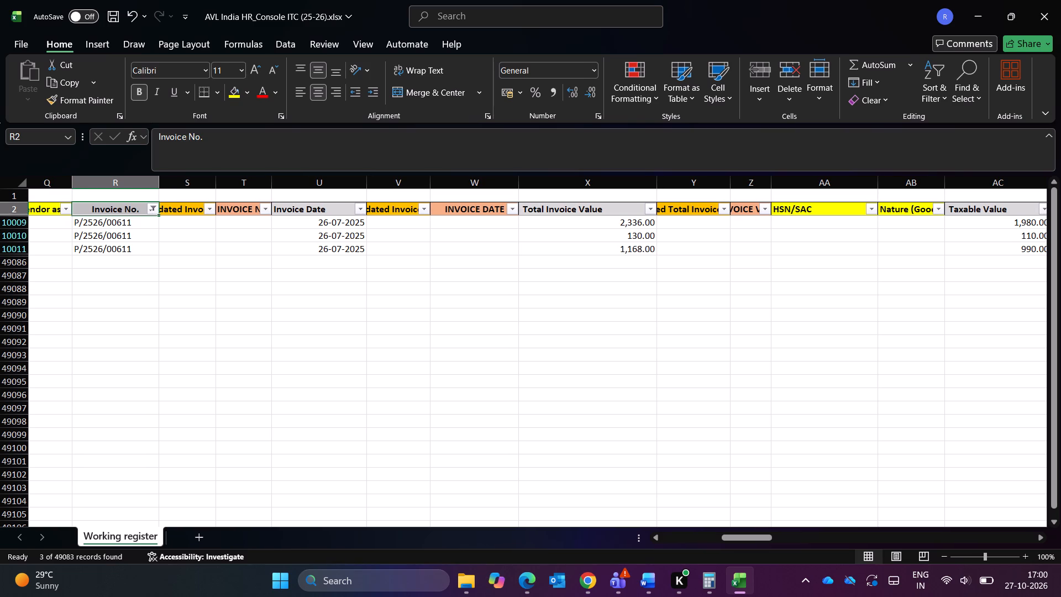
left_click_drag(621, 221, 625, 248)
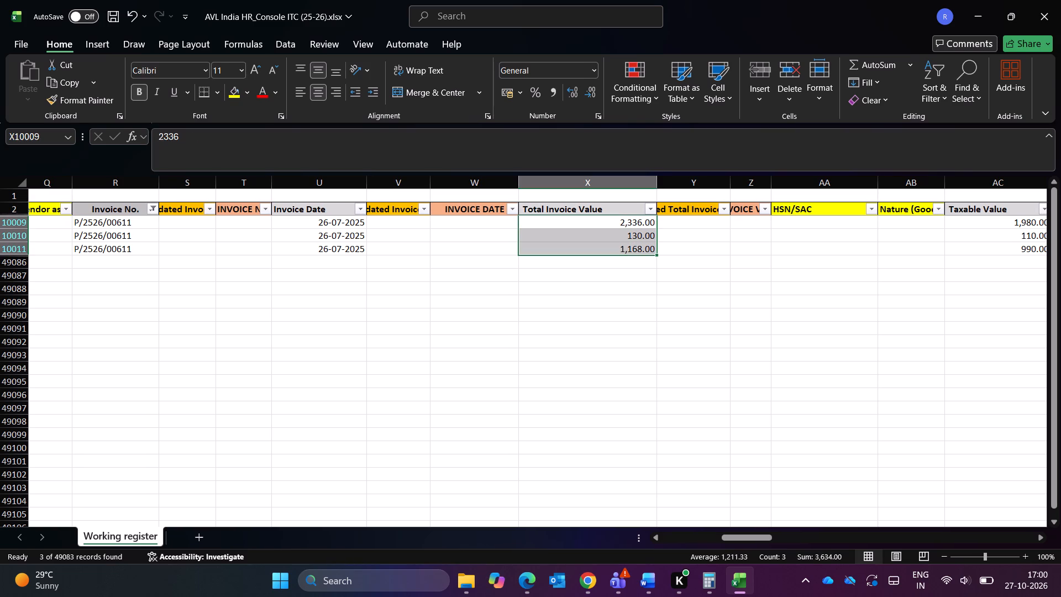
left_click(680, 222)
scroll(743, 259, "left", 1)
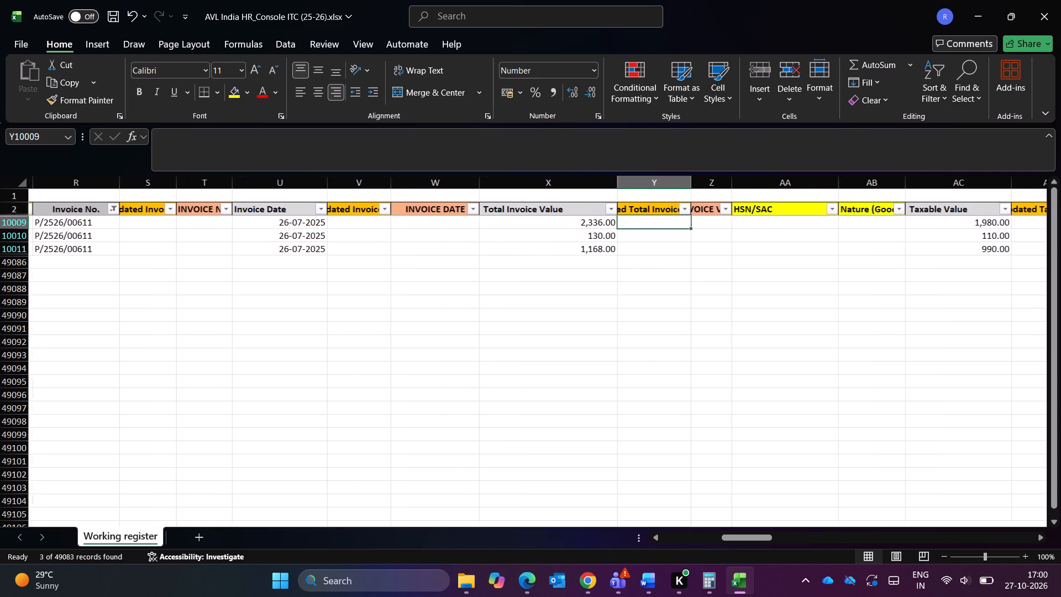
scroll(743, 259, "left", 1)
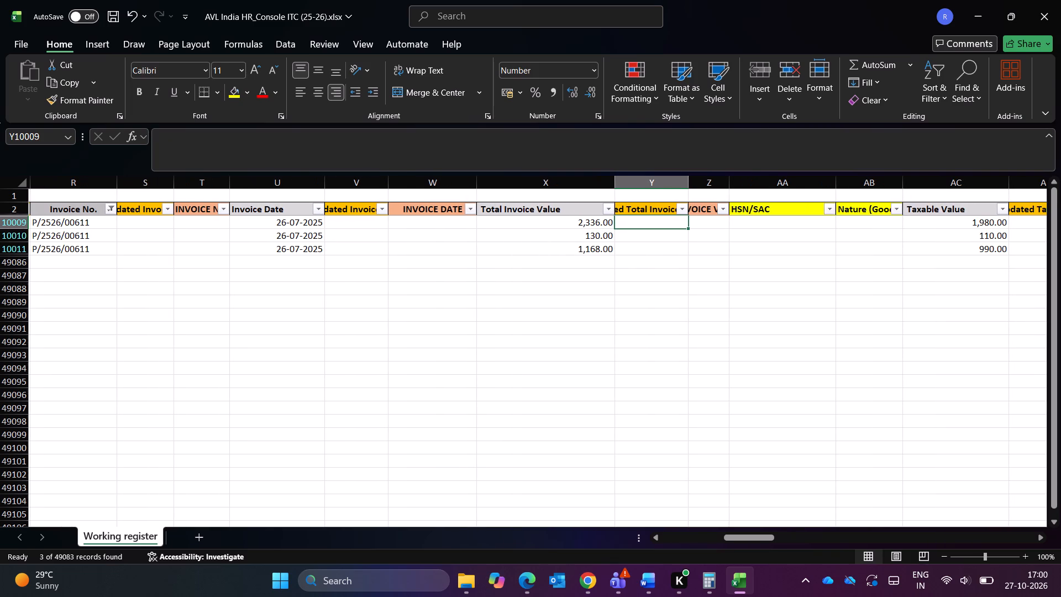
Fill the SELF GST column of all three filtered rows with the company's own Haryana GSTIN, starting with 06AA.
scroll(807, 286, "right", 4)
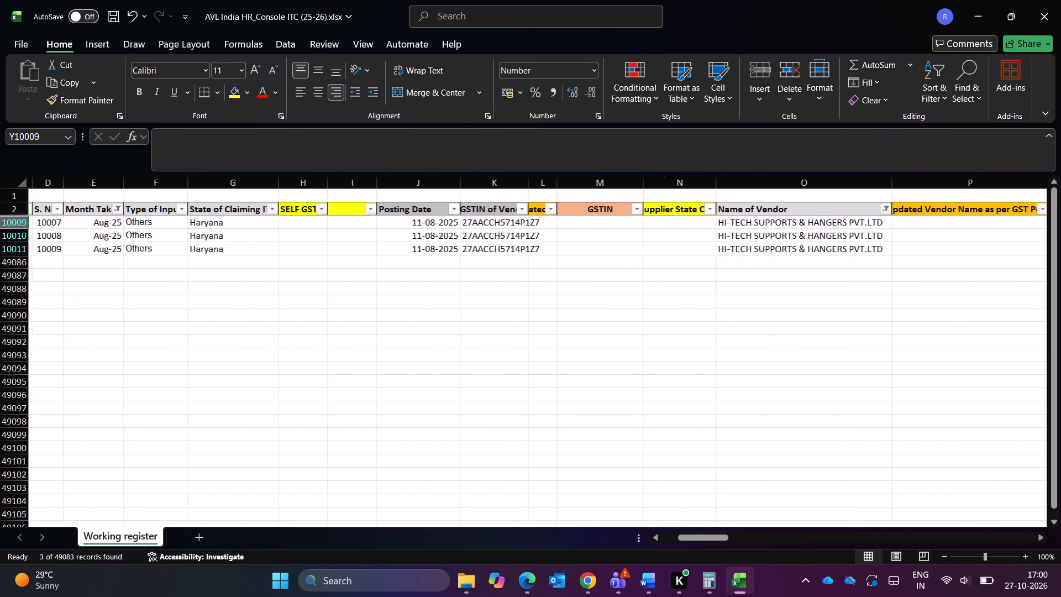
scroll(807, 286, "right", 2)
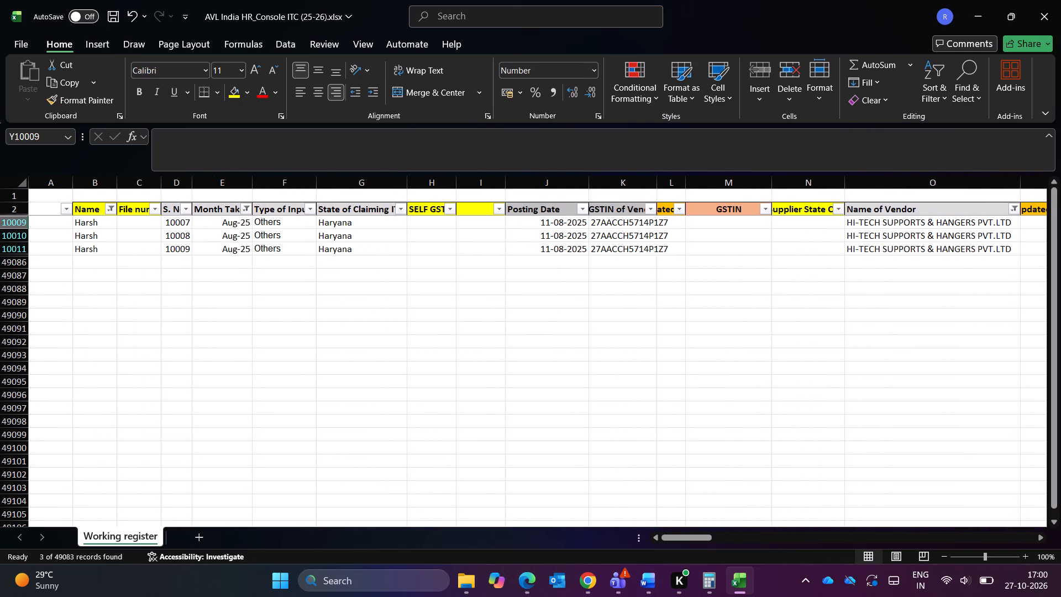
left_click(429, 219)
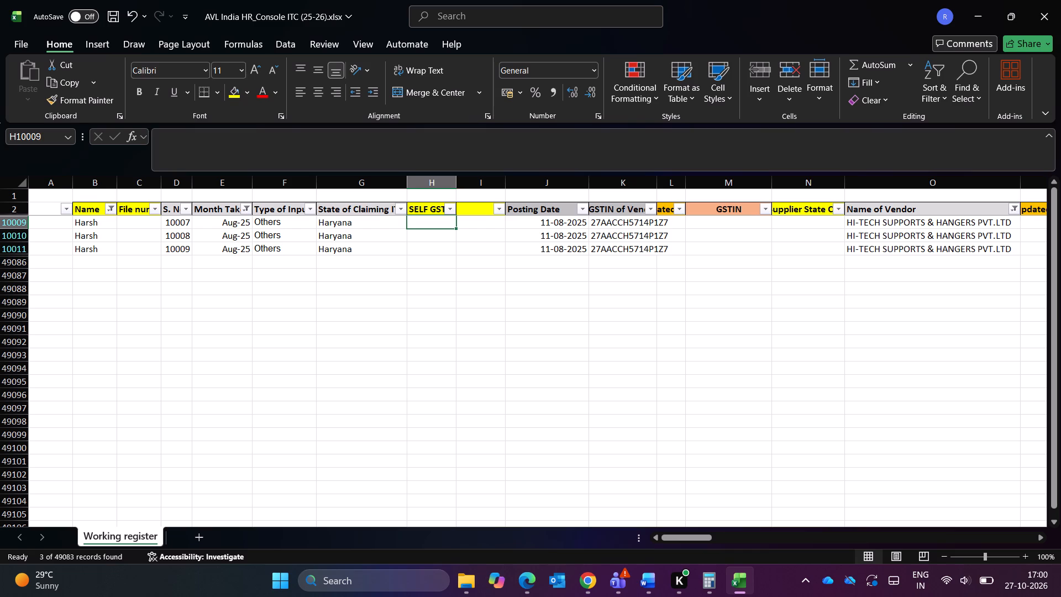
type("06")
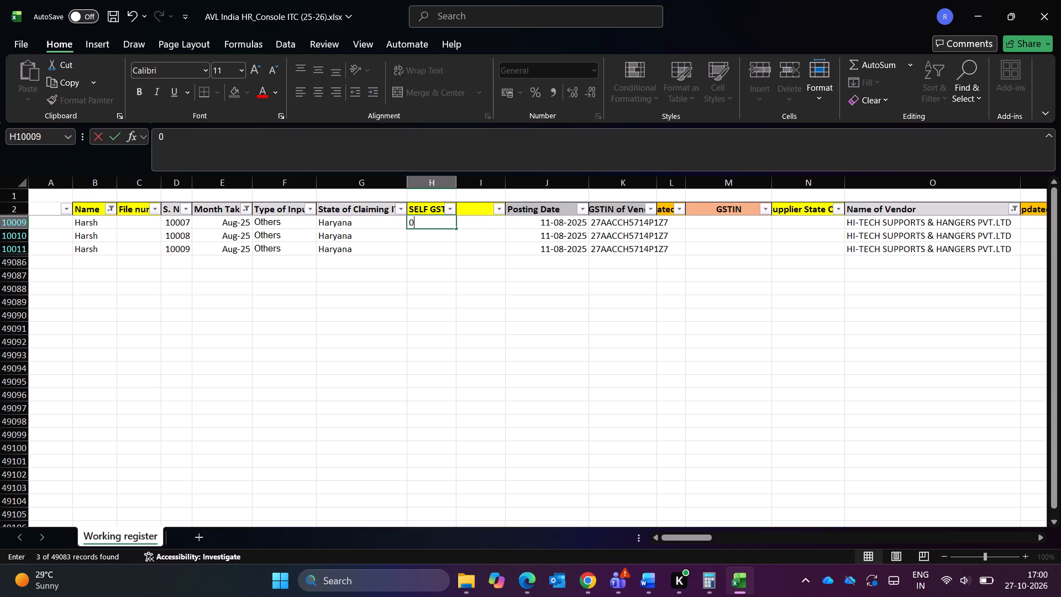
type("AA")
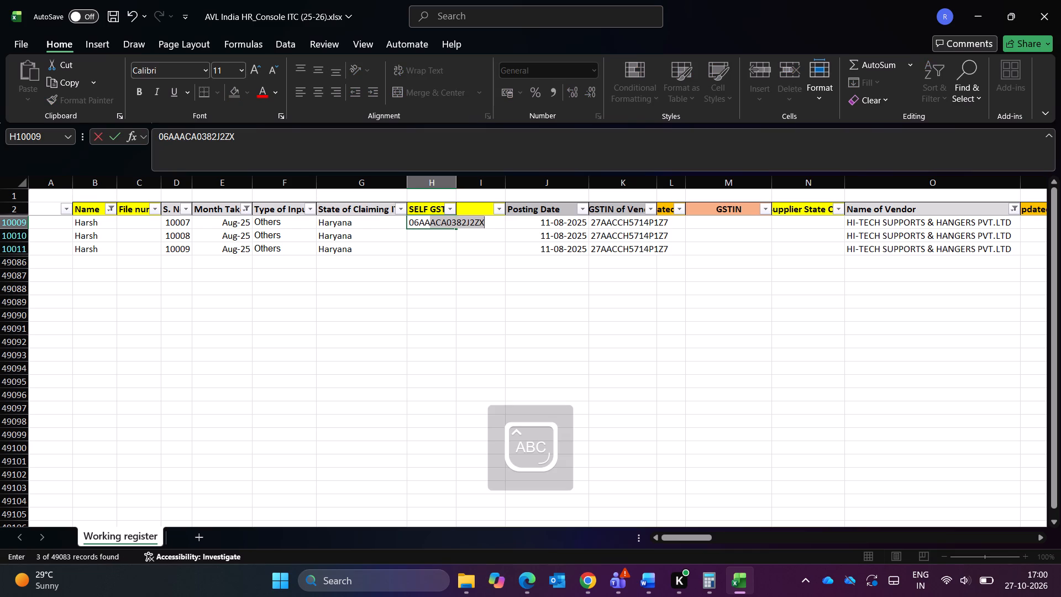
key("Right")
key("Left")
key("shift+Down")
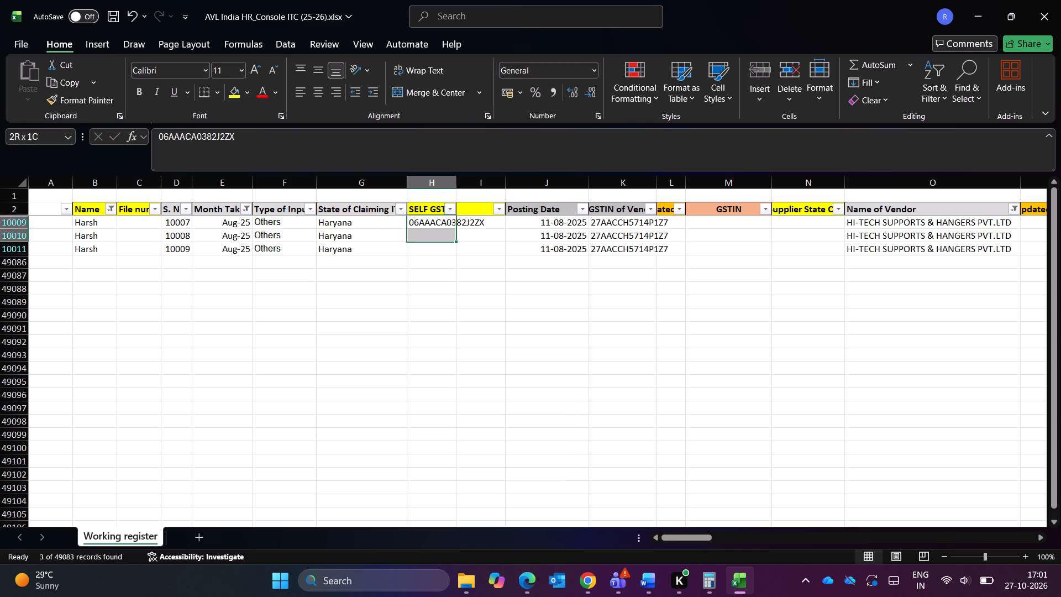
key("shift+Down")
key("alt+semicolon")
key("ctrl+d")
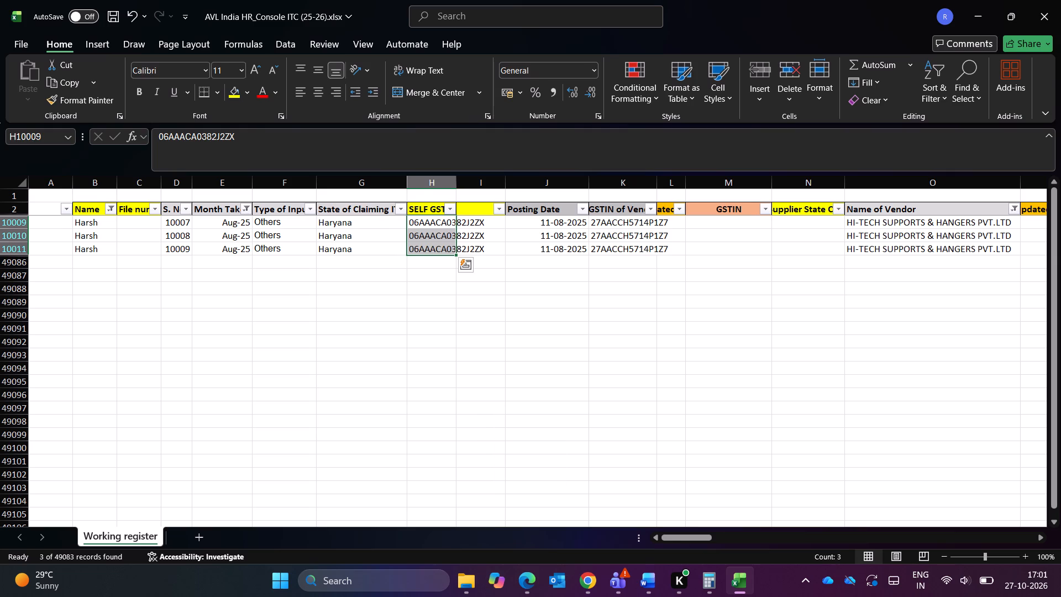
Fill the Updated GSTIN column of the three filtered rows with the vendor's GSTIN, matching the GSTIN of Vendor column.
key("Up")
key("Right")
key("Right")
key("Left")
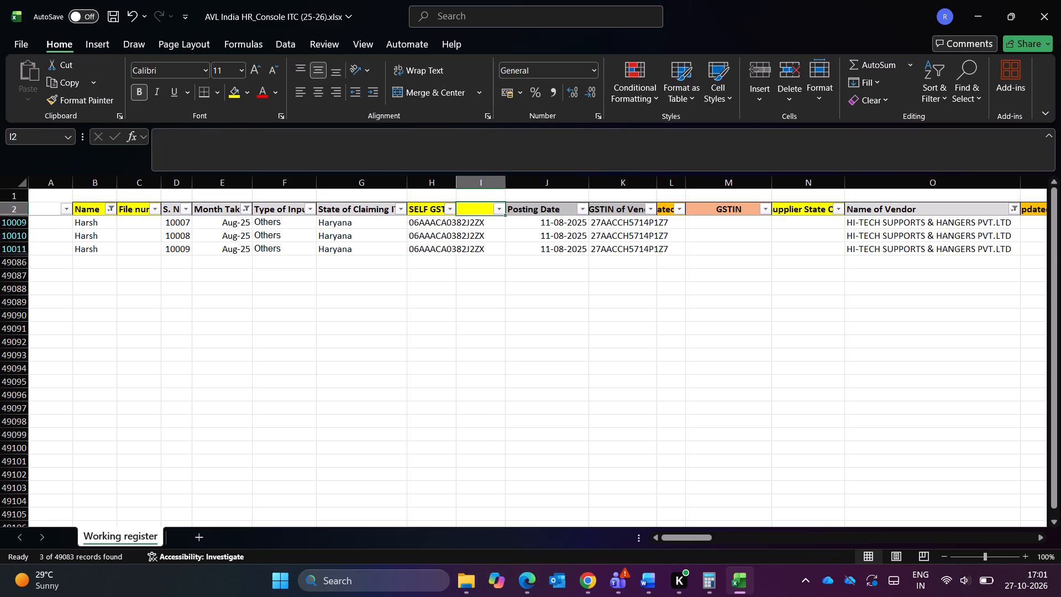
key("Right")
key("Right")
key("Right")
key("Right")
key("Left")
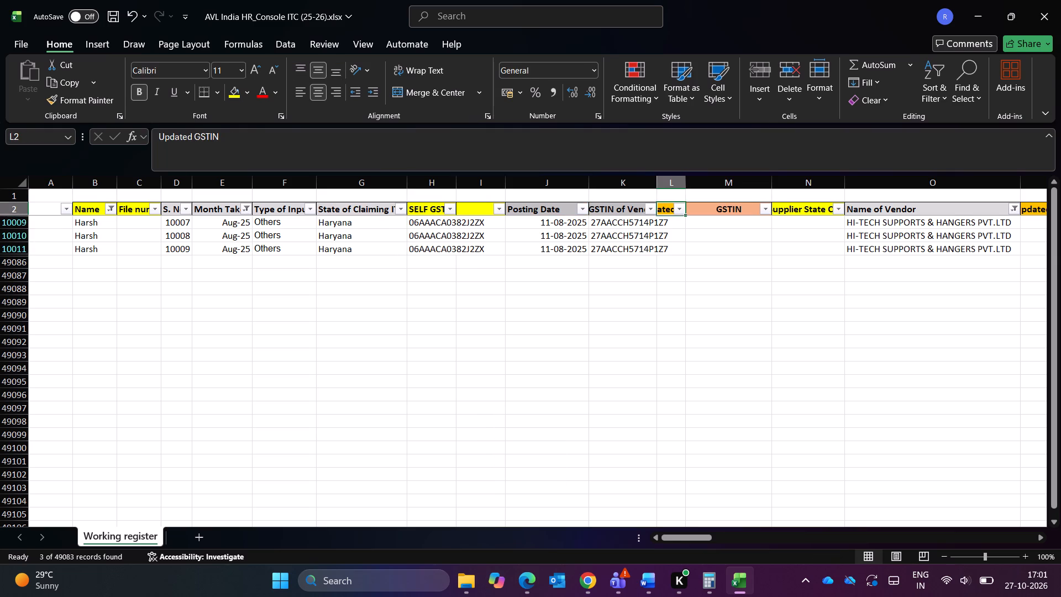
key("Left")
key("Down")
key("Right")
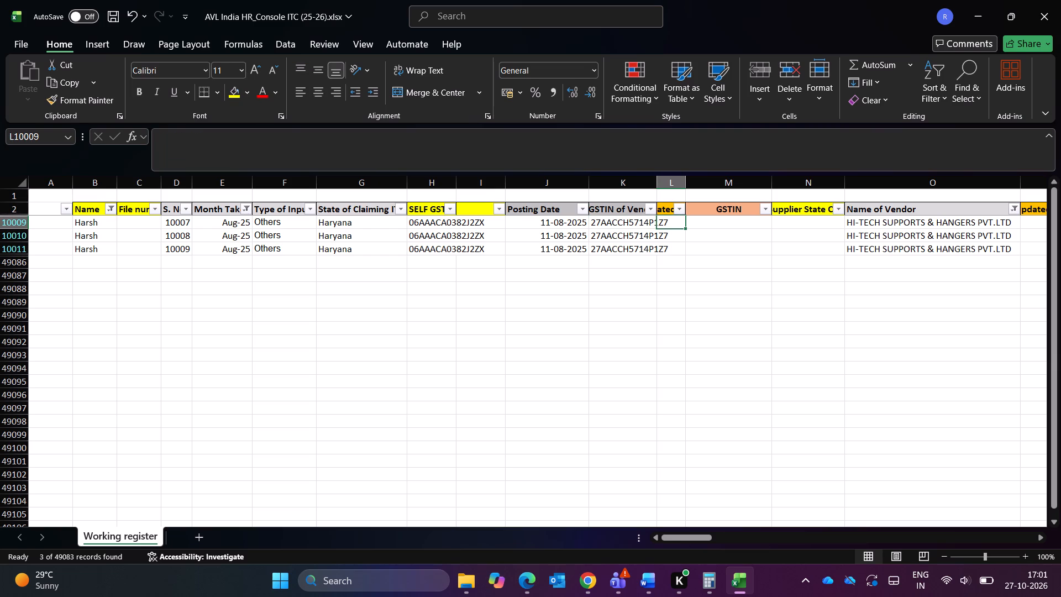
type("27AA")
key("Return")
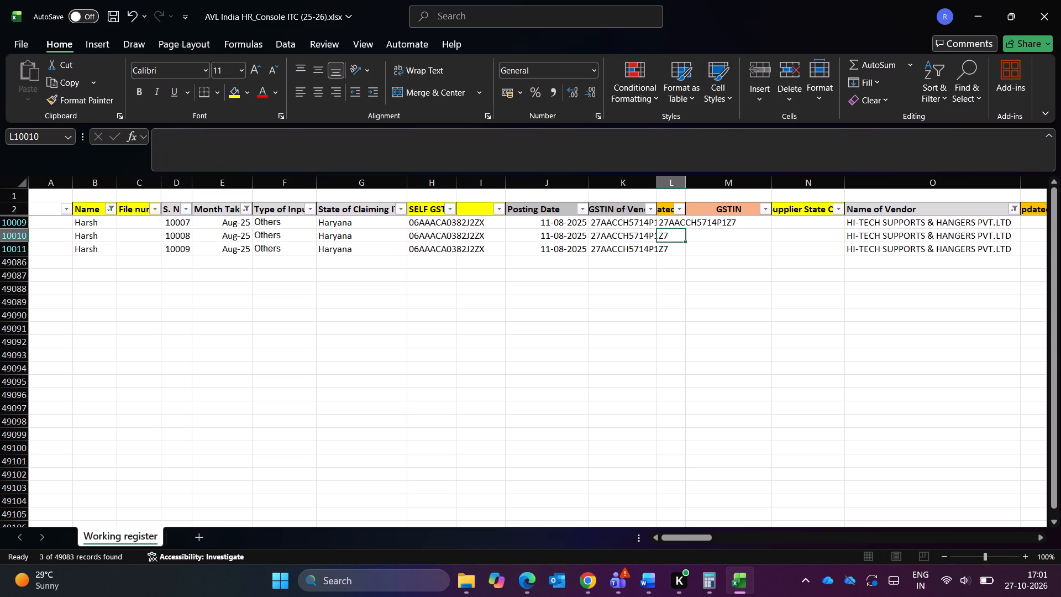
key("Left")
key("ctrl+Down")
key("Right")
key("shift+Up")
key("shift+Up")
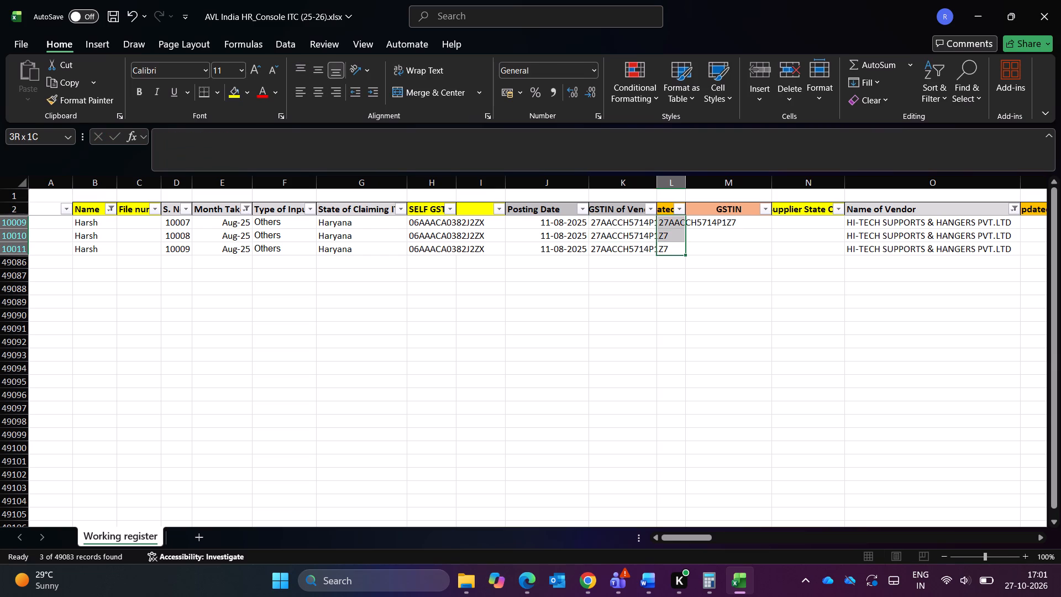
key("ctrl+d")
Enter supplier state code 27 in the Supplier State Code column for all three rows of invoice P/2526/00611.
key("Right")
key("Up")
key("Up")
key("Up")
key("Left")
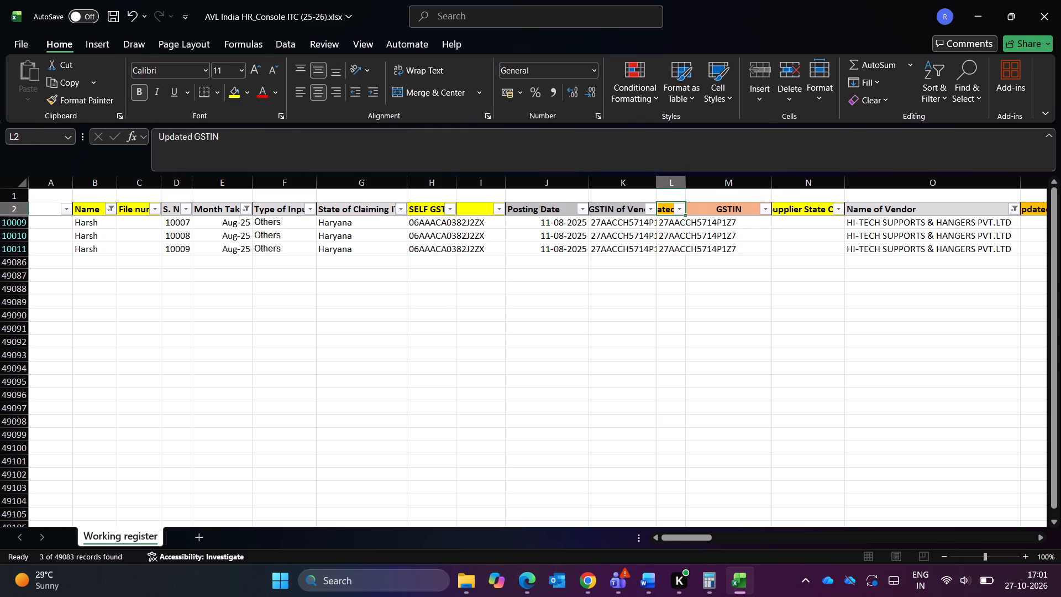
key("Right")
key("Right")
key("Right")
key("Left")
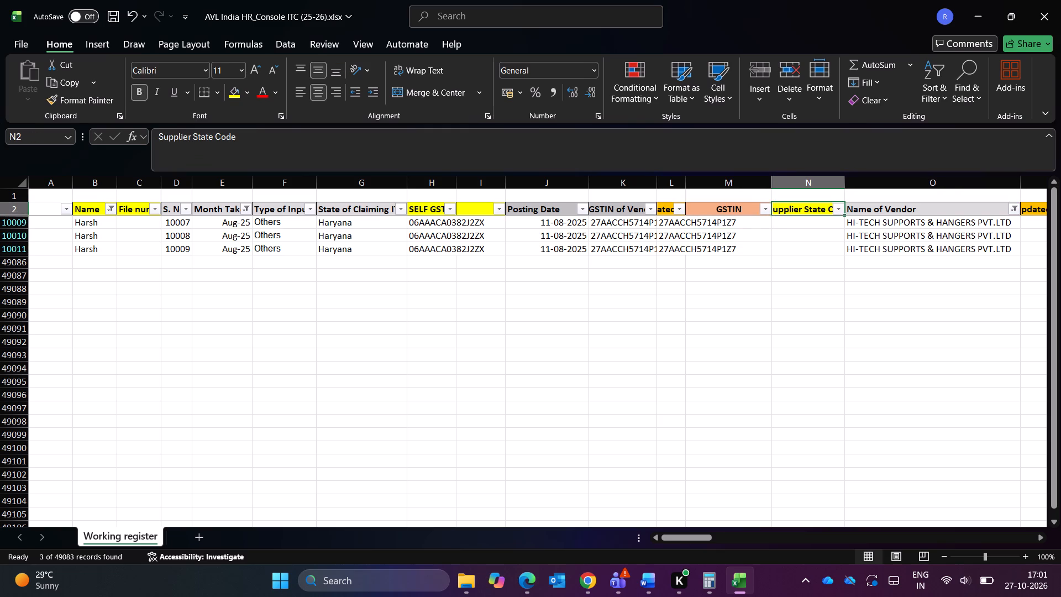
key("Down")
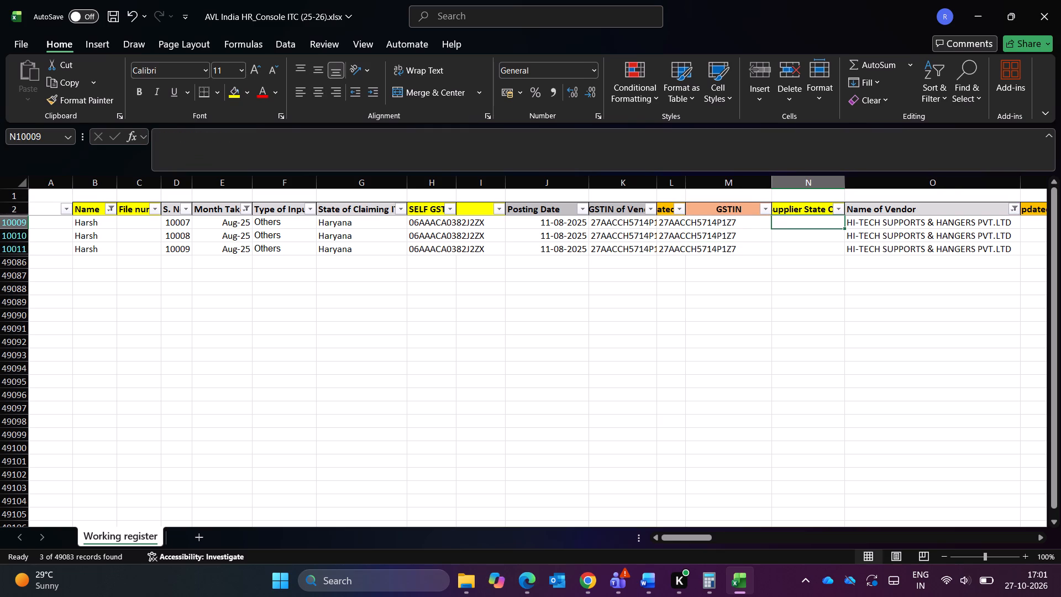
type("27")
key("Return")
key("Up")
key("Down")
key("shift+Down")
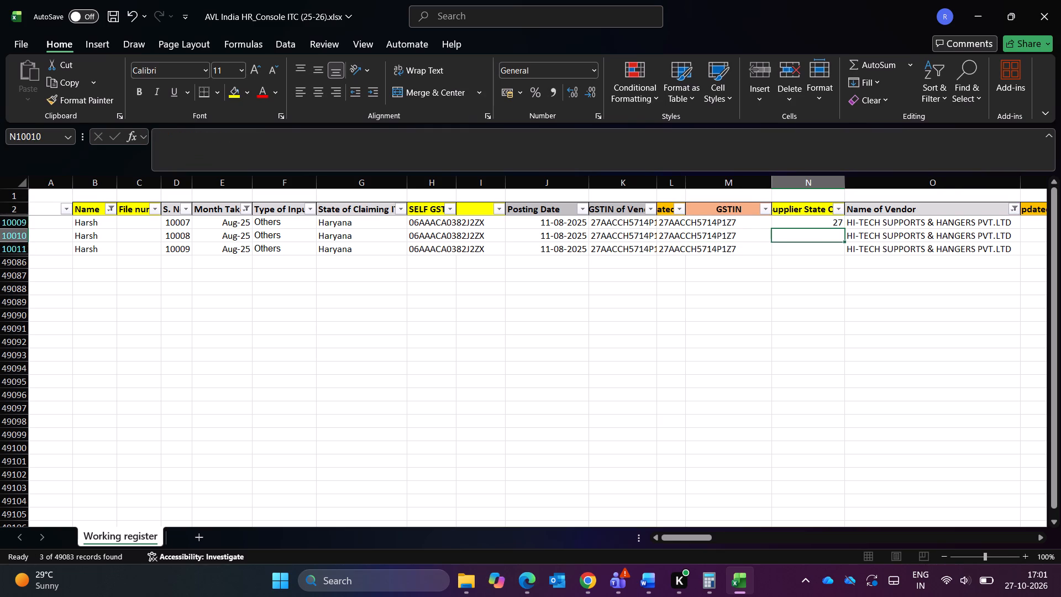
key("Up")
key("shift+Down")
key("shift+Down")
key("ctrl+d")
Copy the vendor name HI-TECH SUPPORTS & HANGERS PVT.LTD into the Updated Vendor Name as per GST Portal column for all three rows.
key("Up")
key("Right")
key("Right")
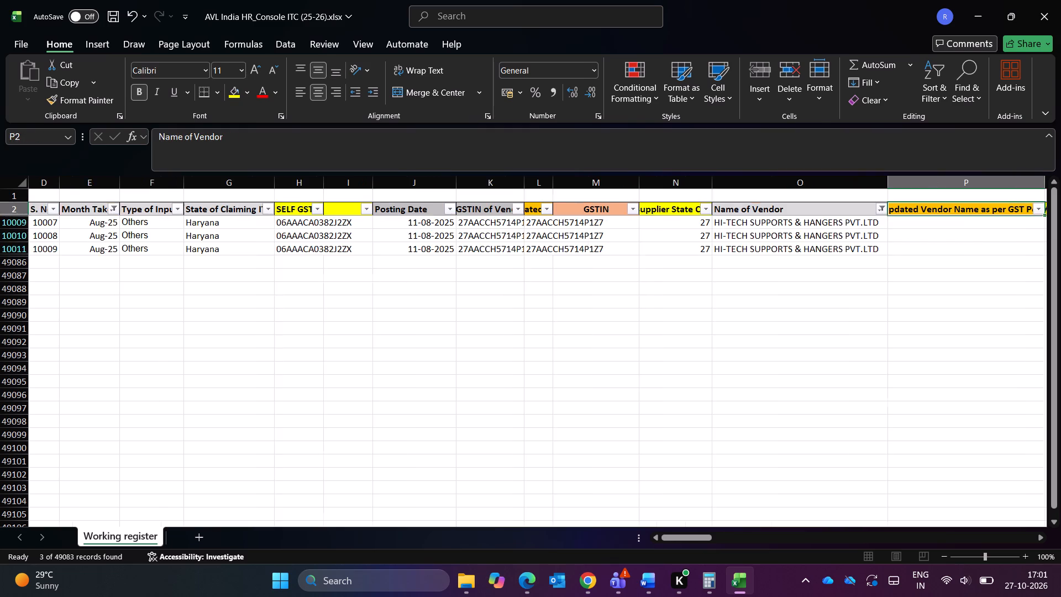
key("Right")
key("Down")
key("Down")
key("Right")
key("Left")
key("Left")
key("Left")
key("Up")
key("Right")
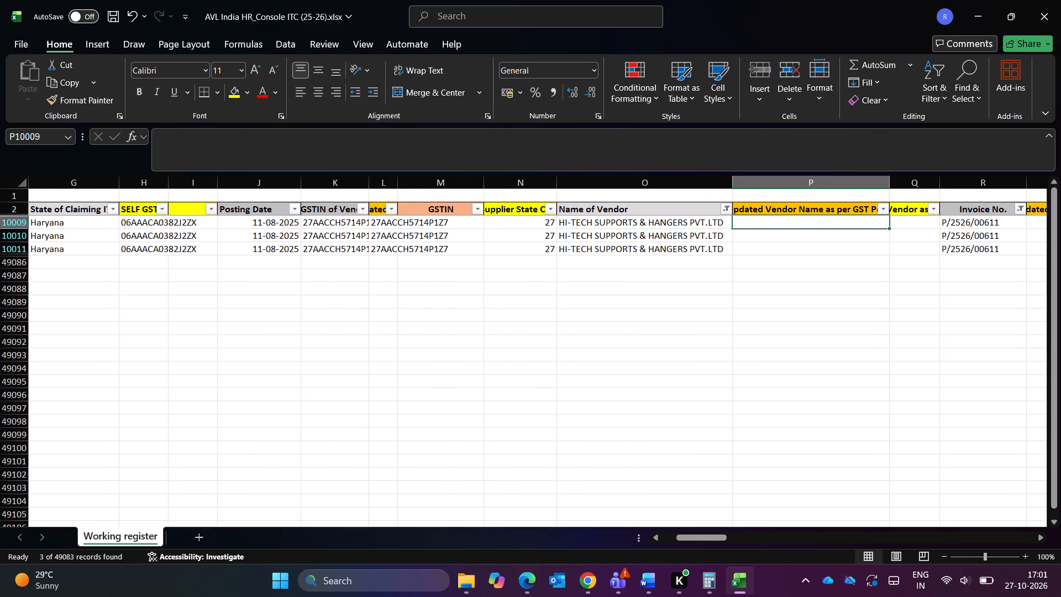
key("Left")
key("ctrl+c")
key("Right")
key("v")
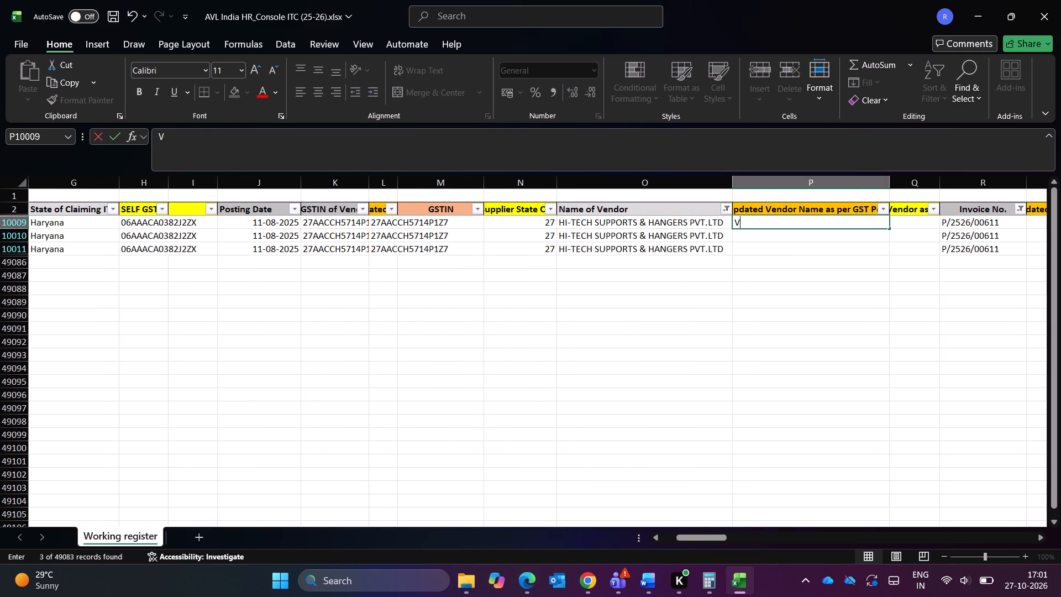
key("Left")
key("Left")
key("Right")
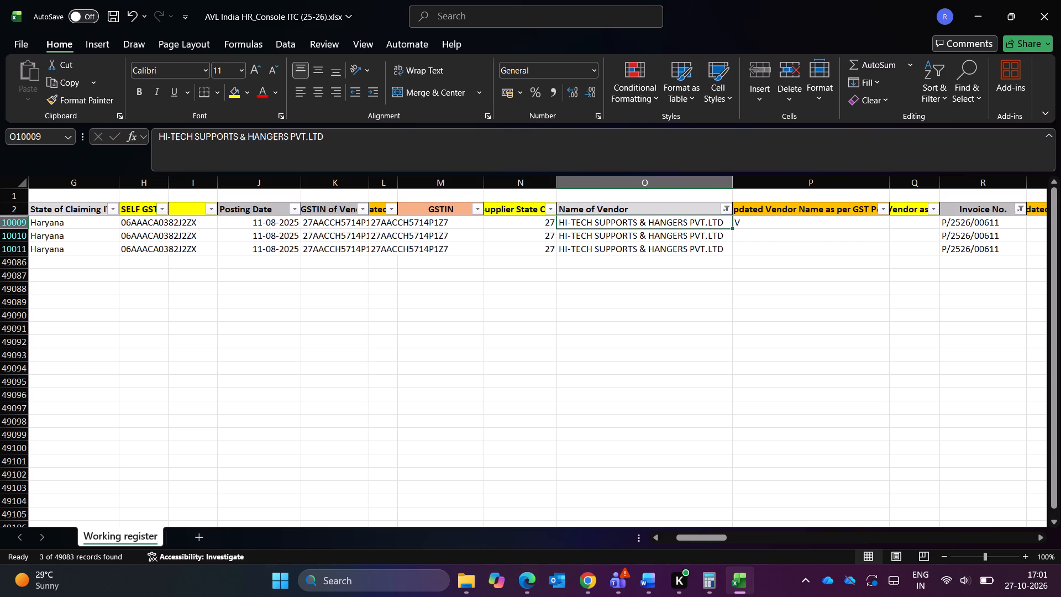
key("ctrl+c")
key("Right")
key("ctrl+v")
key("shift+Down")
key("shift+Down")
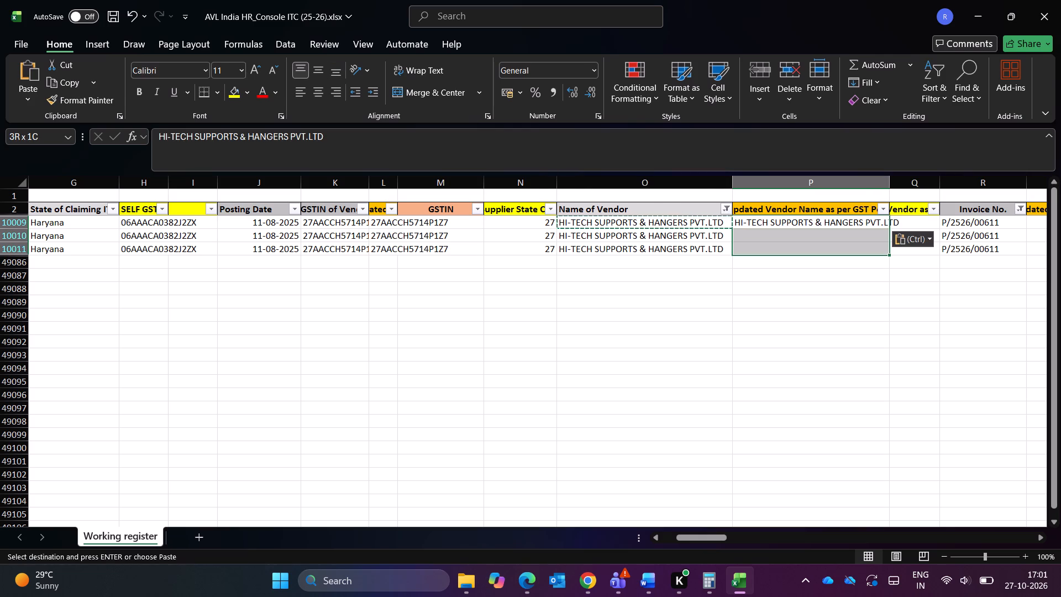
key("ctrl+d")
Copy invoice number P/2526/00611 from the Invoice No. column into the Updated Invoice No. column for all three rows.
key("Up")
key("Right")
key("Right")
key("Down")
key("Left")
key("Up")
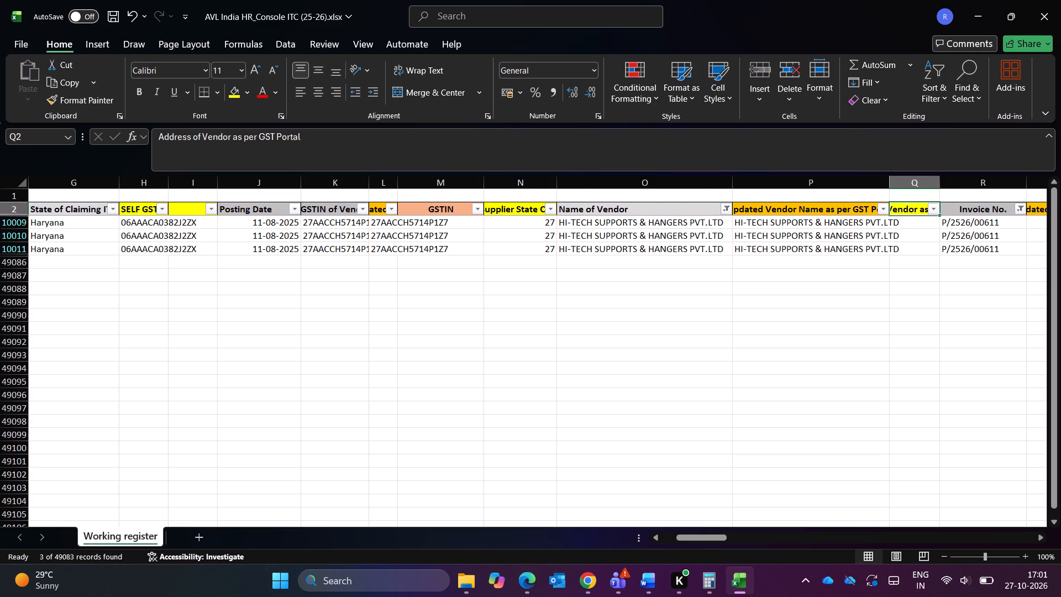
key("Down")
key("Right")
key("Right")
key("Right")
key("Right")
key("Left")
key("Left")
key("Left")
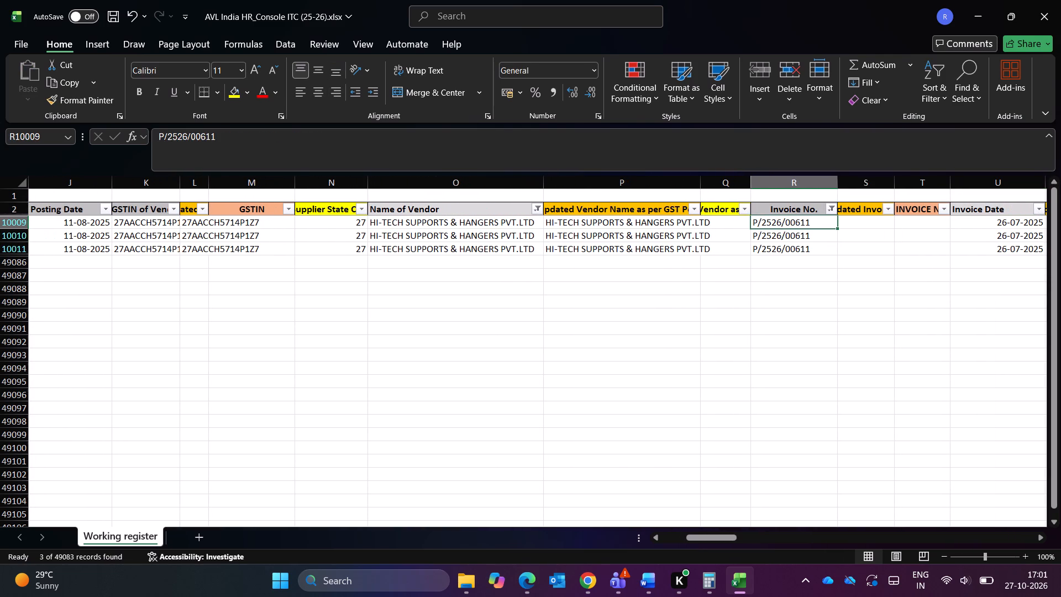
key("Right")
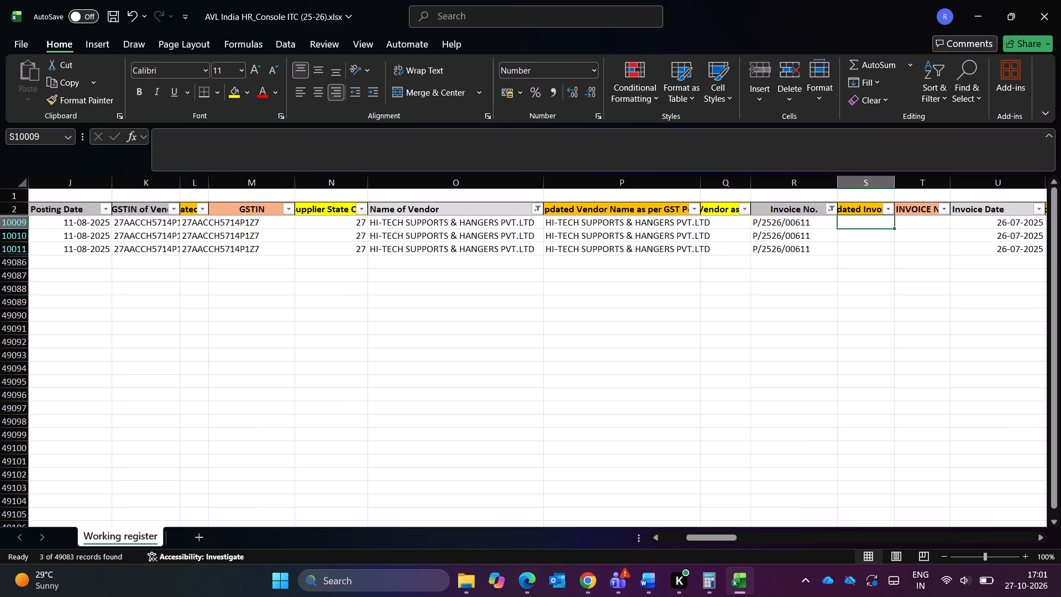
key("Left")
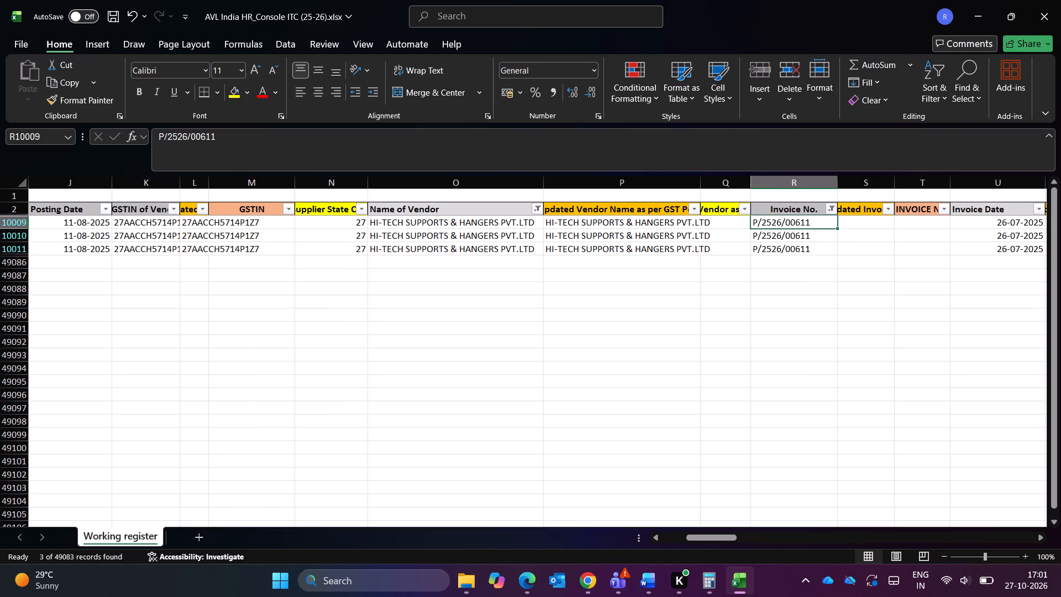
key("shift+Right")
key("shift+Down")
key("shift+Down")
key("ctrl+r")
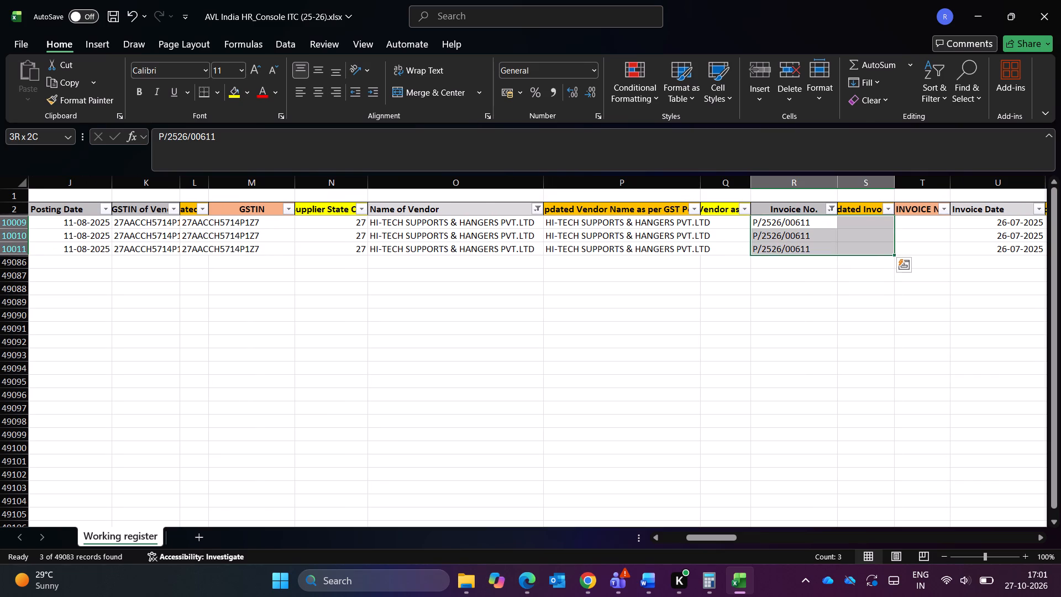
Copy the invoice date 26-07-2025 from the Invoice Date column into the Updated Invoice Date column for all three rows.
key("Right")
key("Right")
key("Right")
key("Right")
key("Right")
key("Right")
key("Right")
key("Left")
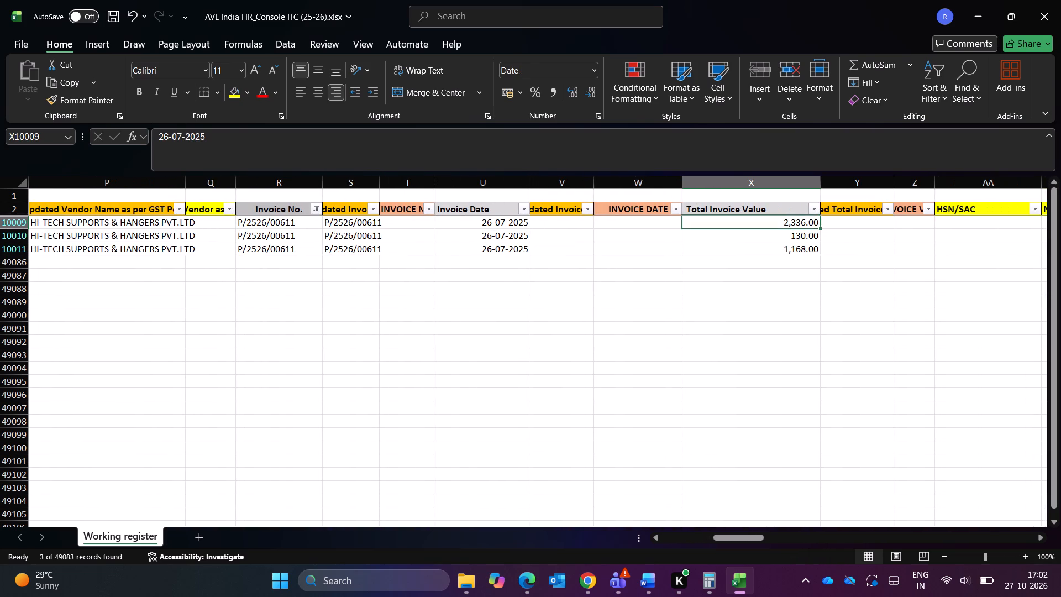
key("Left")
key("Left")
key("Left")
key("Up")
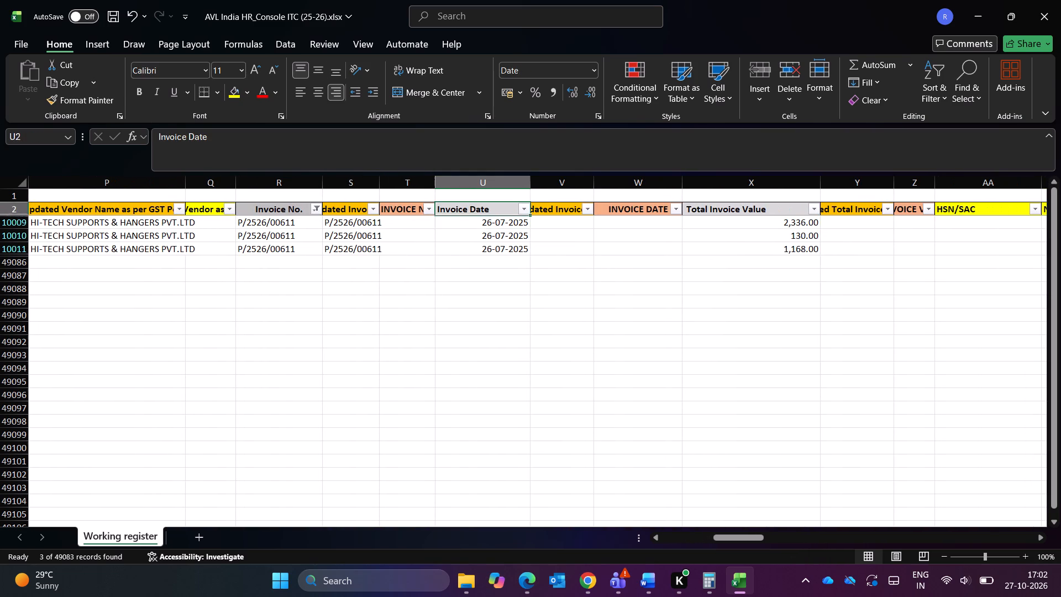
key("Down")
key("Right")
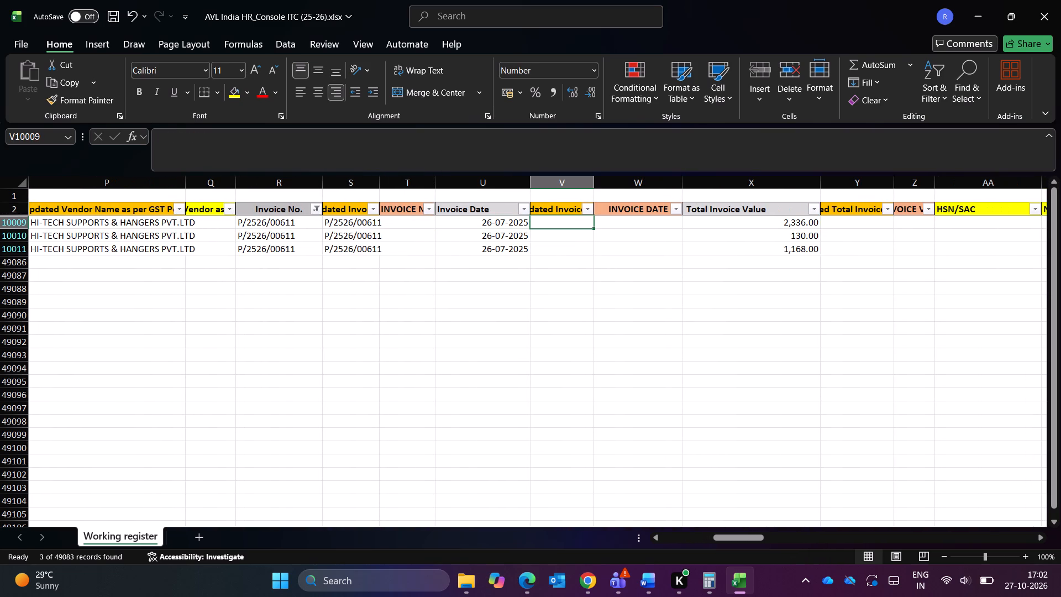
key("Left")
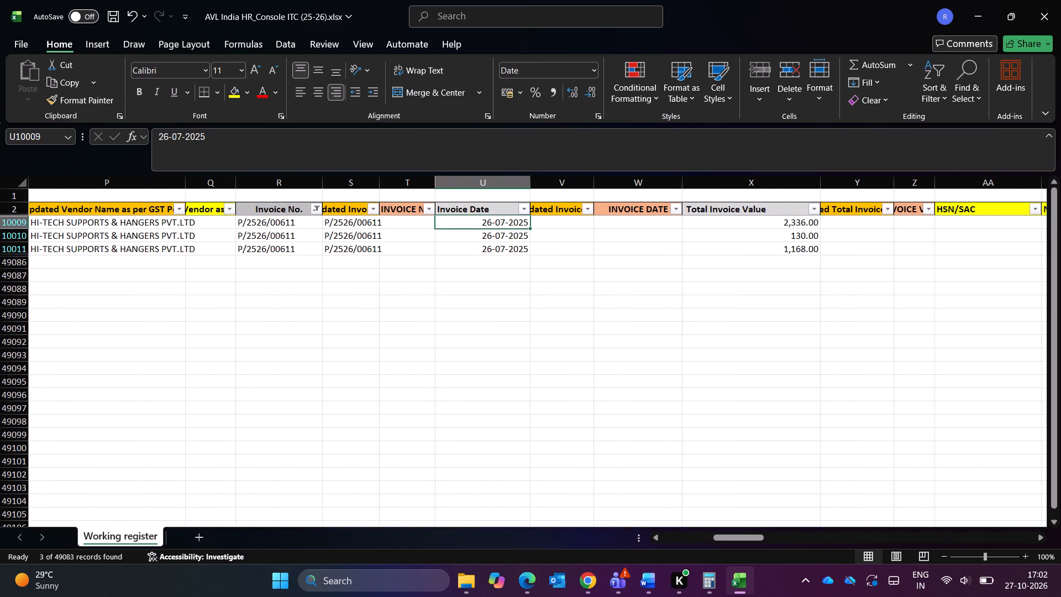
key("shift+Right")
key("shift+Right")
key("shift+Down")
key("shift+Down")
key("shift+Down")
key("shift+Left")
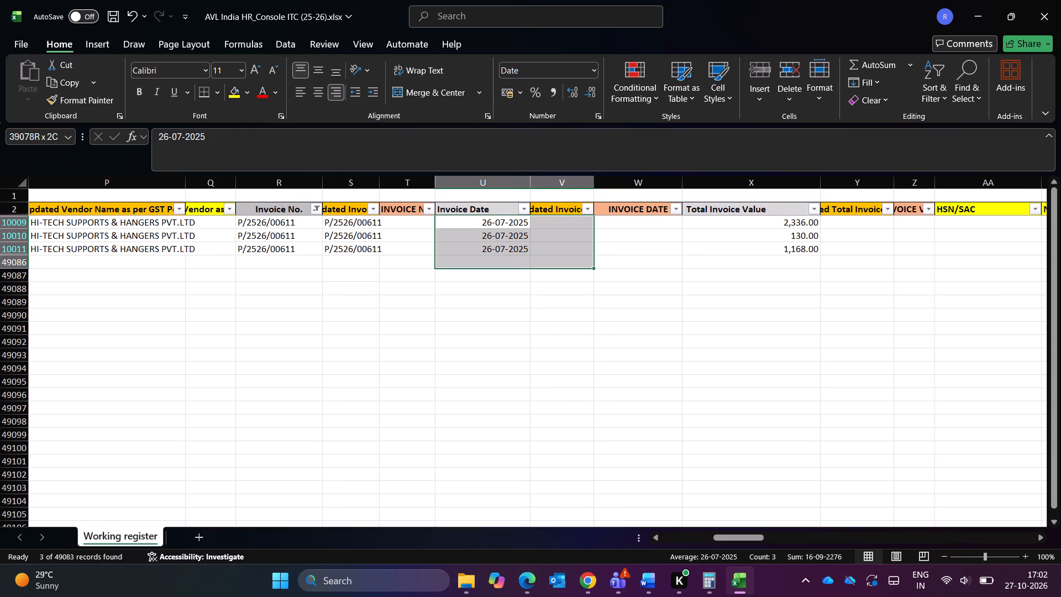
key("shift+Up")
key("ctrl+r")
Copy the three Total Invoice Value amounts, 2,336.00, 130.00 and 1,168.00, into the Updated Total Invoice Value column.
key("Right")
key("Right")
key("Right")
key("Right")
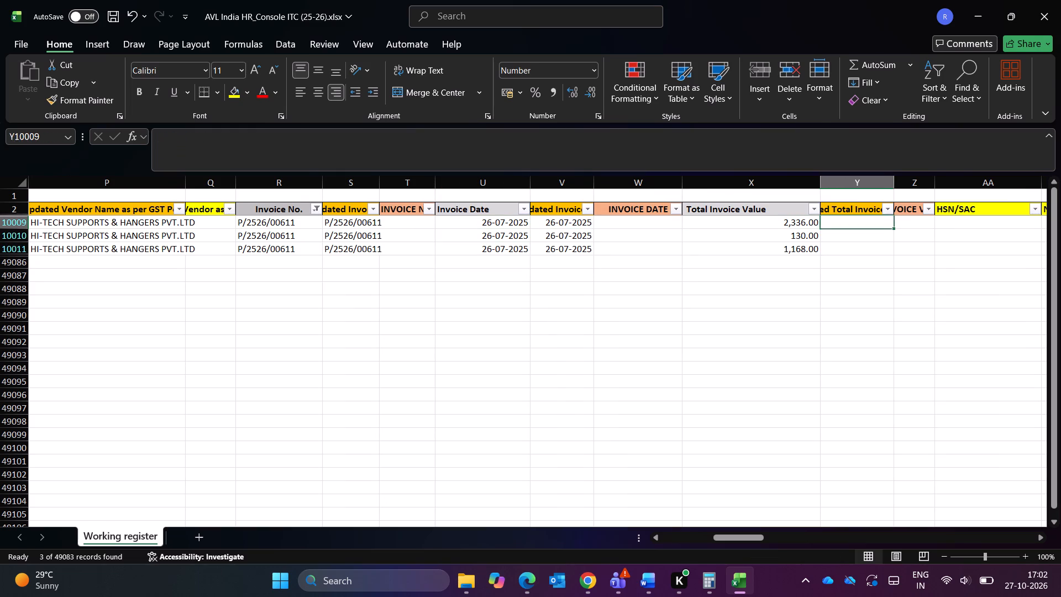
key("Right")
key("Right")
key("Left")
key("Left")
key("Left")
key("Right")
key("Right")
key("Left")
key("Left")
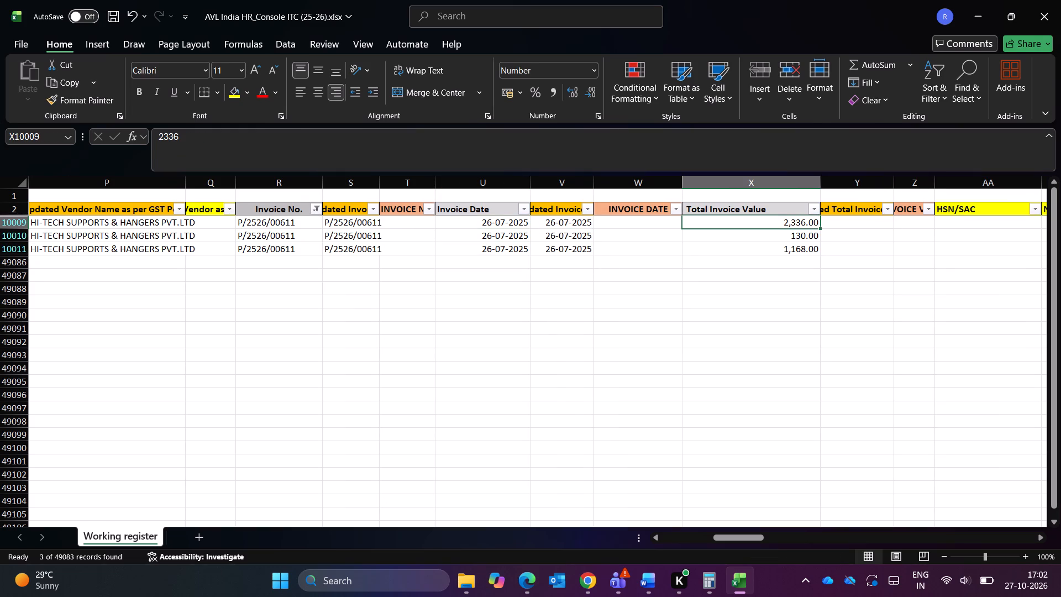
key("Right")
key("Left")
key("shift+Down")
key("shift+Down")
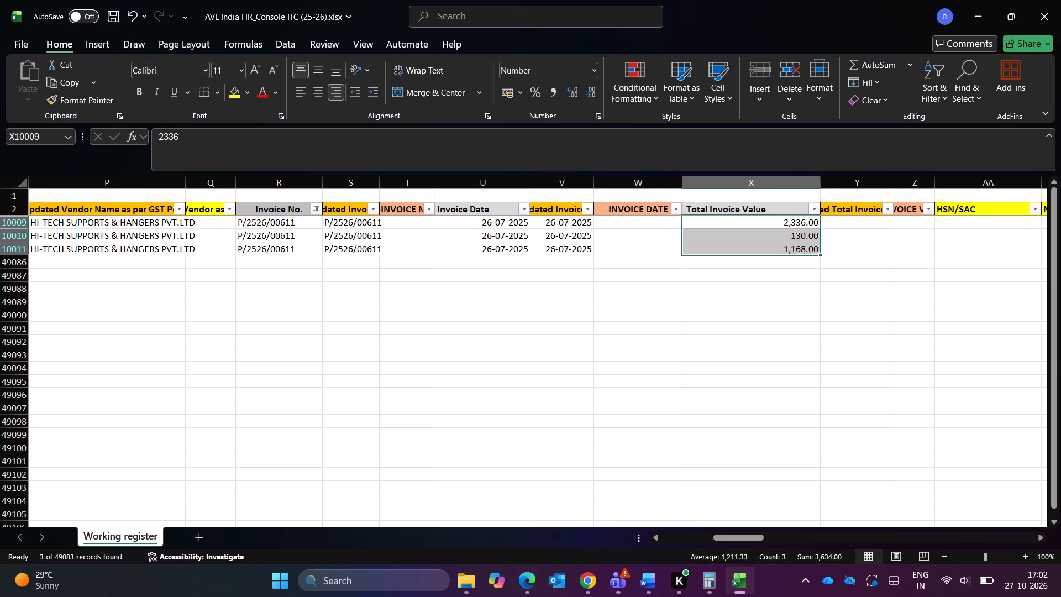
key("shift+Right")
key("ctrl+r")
Enter HSN code 73181500 in the HSN/SAC column of the first filtered row.
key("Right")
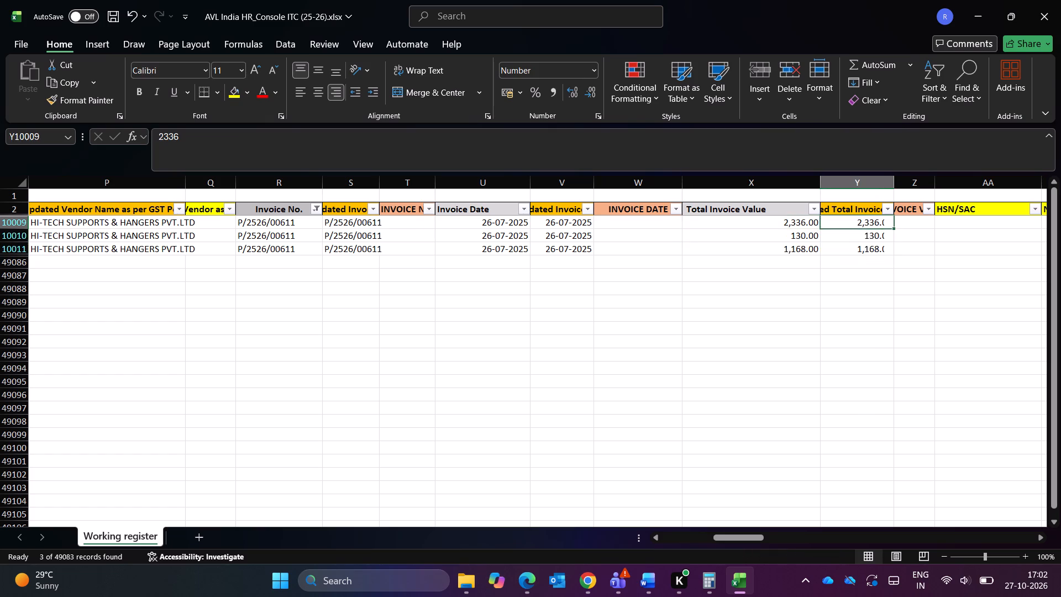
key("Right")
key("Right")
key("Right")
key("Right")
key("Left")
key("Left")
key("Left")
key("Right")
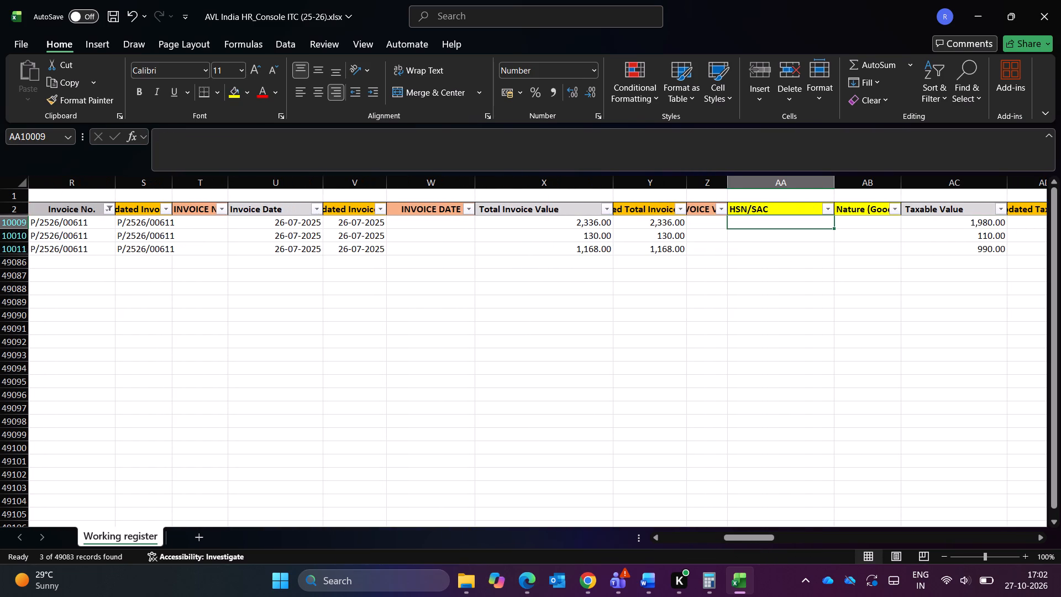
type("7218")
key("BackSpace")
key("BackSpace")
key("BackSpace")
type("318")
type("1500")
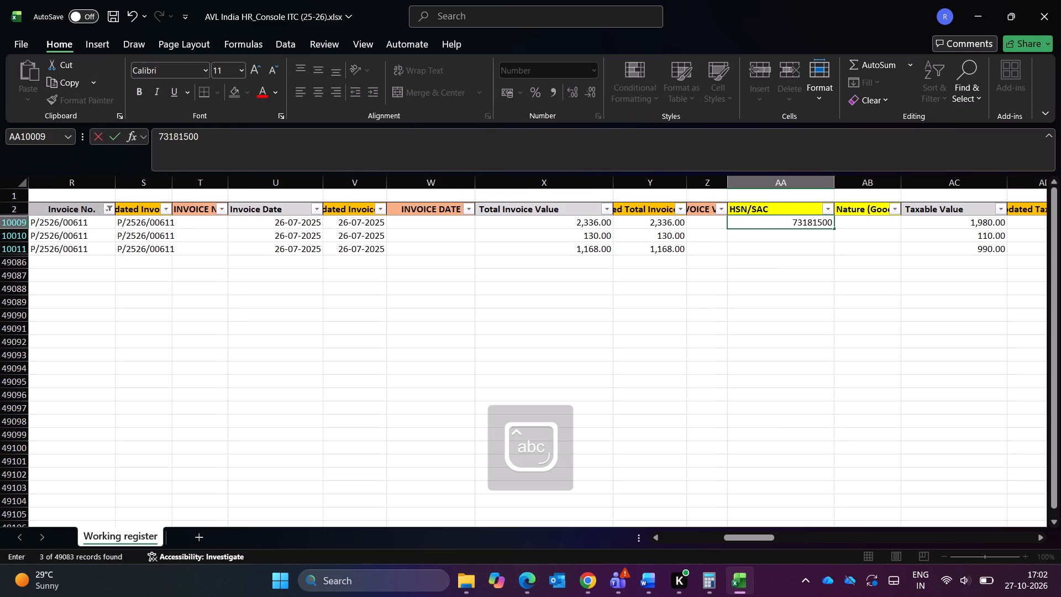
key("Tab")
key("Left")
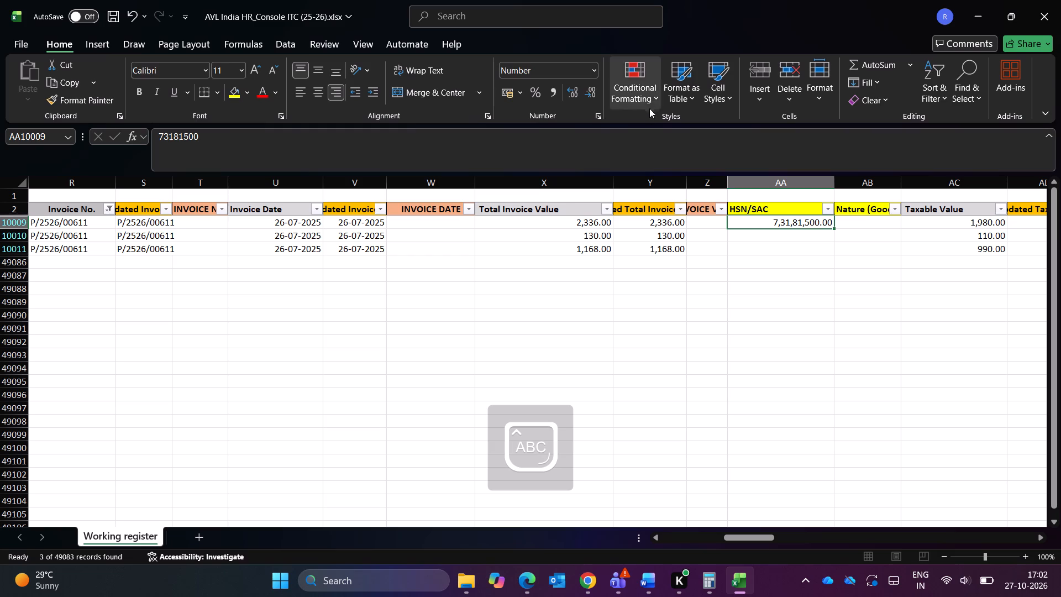
Format the first row's HSN/SAC cell as Number with no thousands separators and no decimal places.
double_click(590, 98)
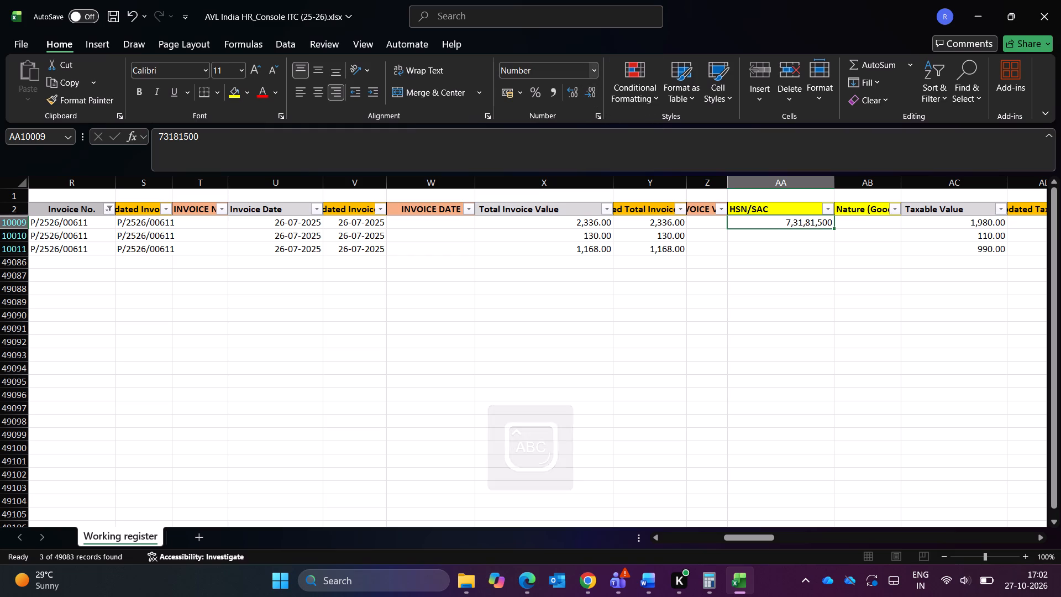
left_click_drag(596, 71, 573, 123)
left_click(573, 123)
double_click(590, 90)
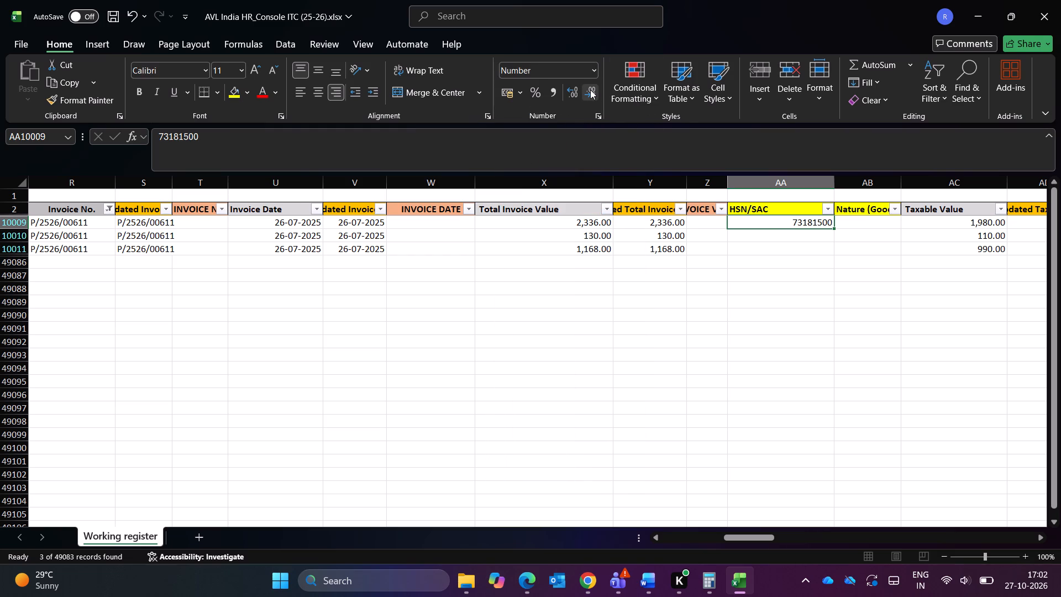
key("Down")
key("Up")
Fill HSN code 73181500 down the HSN/SAC column to the other two filtered rows.
key("shift+Down")
key("shift+Down")
key("ctrl+d")
Enter Goods in the Nature (Goods/Services) column of the first filtered row.
key("Right")
key("Right")
key("Right")
key("Right")
key("Right")
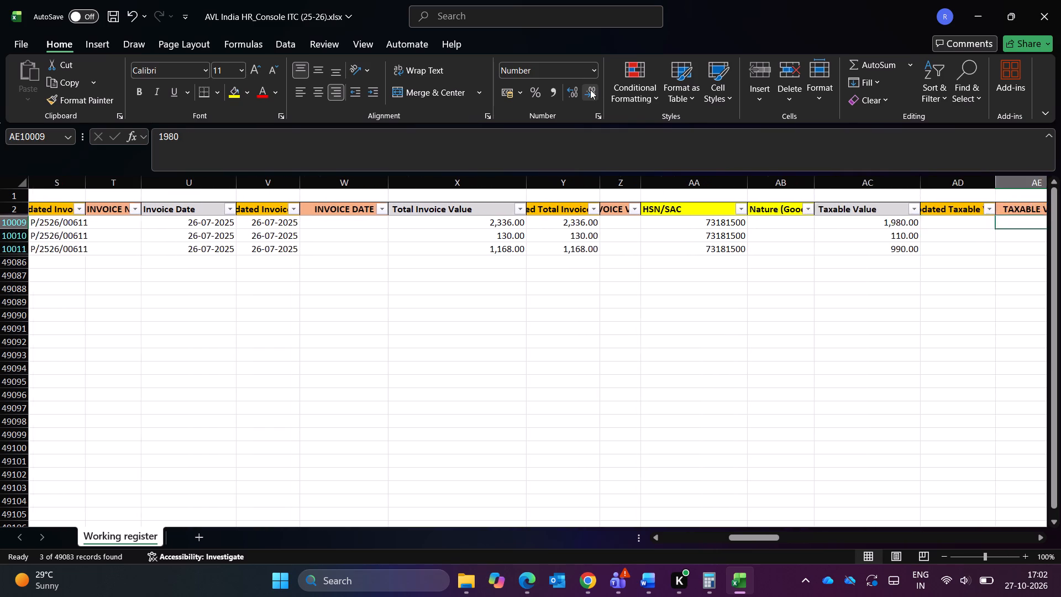
key("Left")
key("Left")
key("Left")
key("Left")
key("Left")
key("Right")
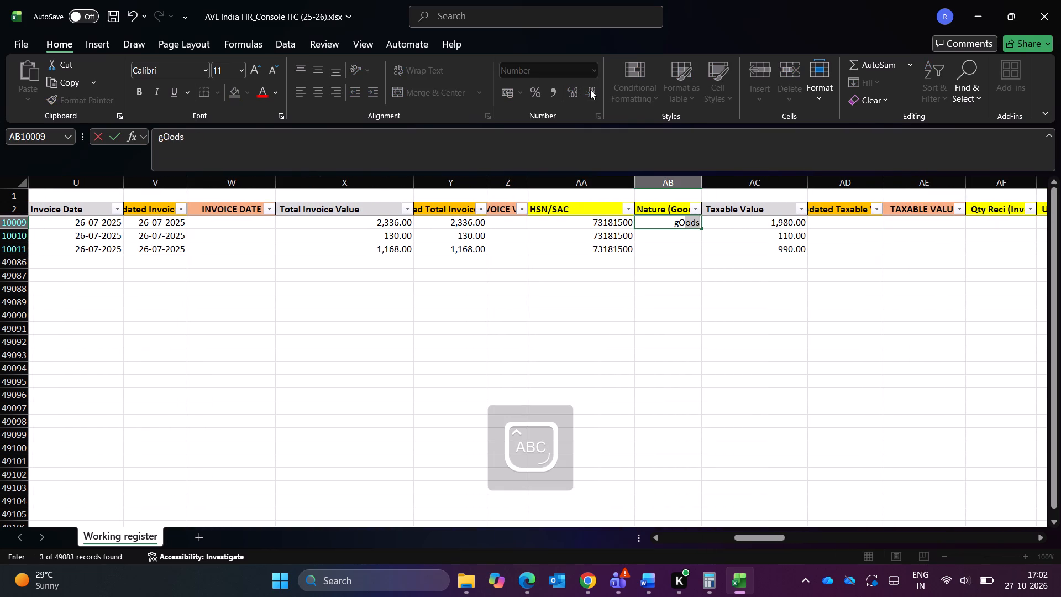
key("Escape")
key("Up")
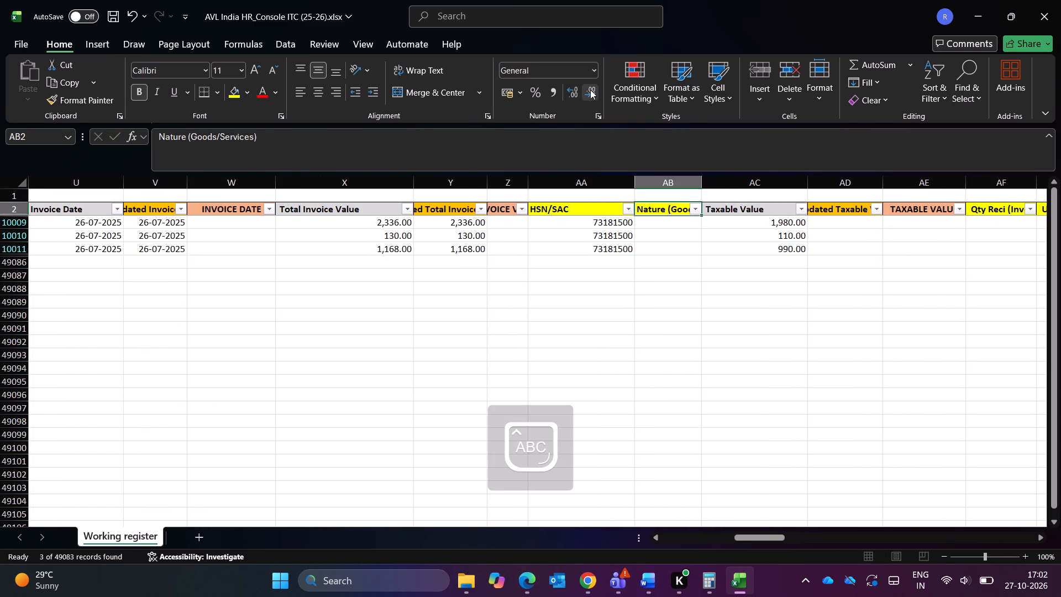
key("Down")
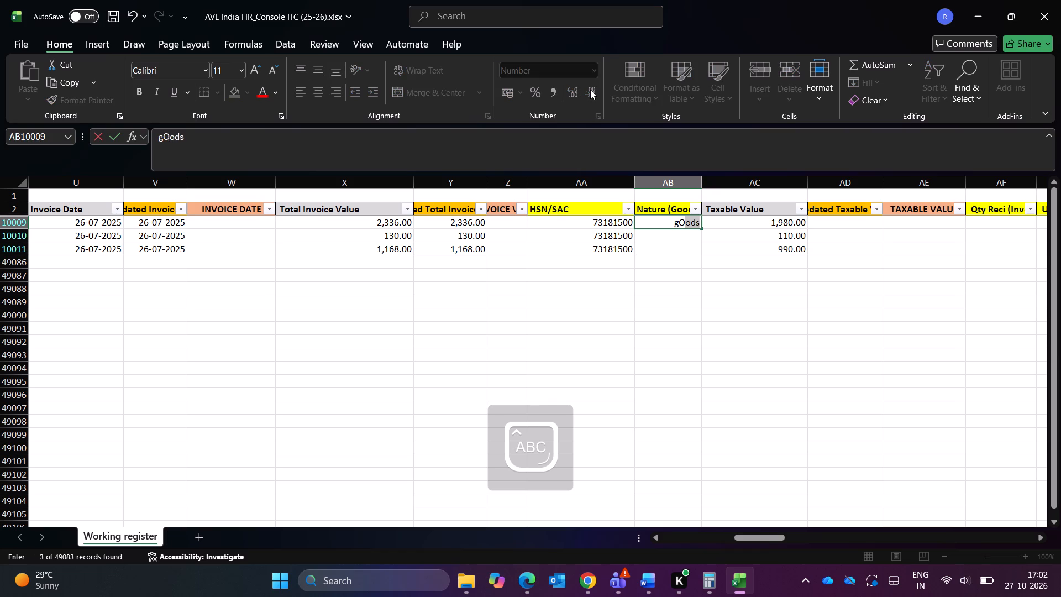
key("Return")
key("Up")
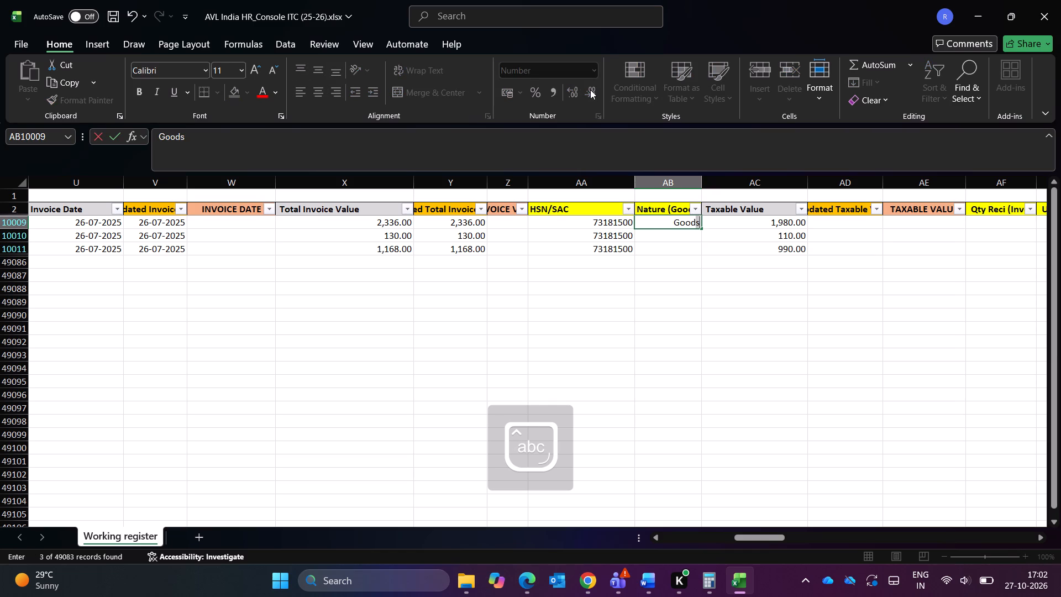
key("Return")
Fill Goods down the Nature (Goods/Services) column to the remaining two rows.
key("Left")
key("Down")
key("Right")
key("shift+Up")
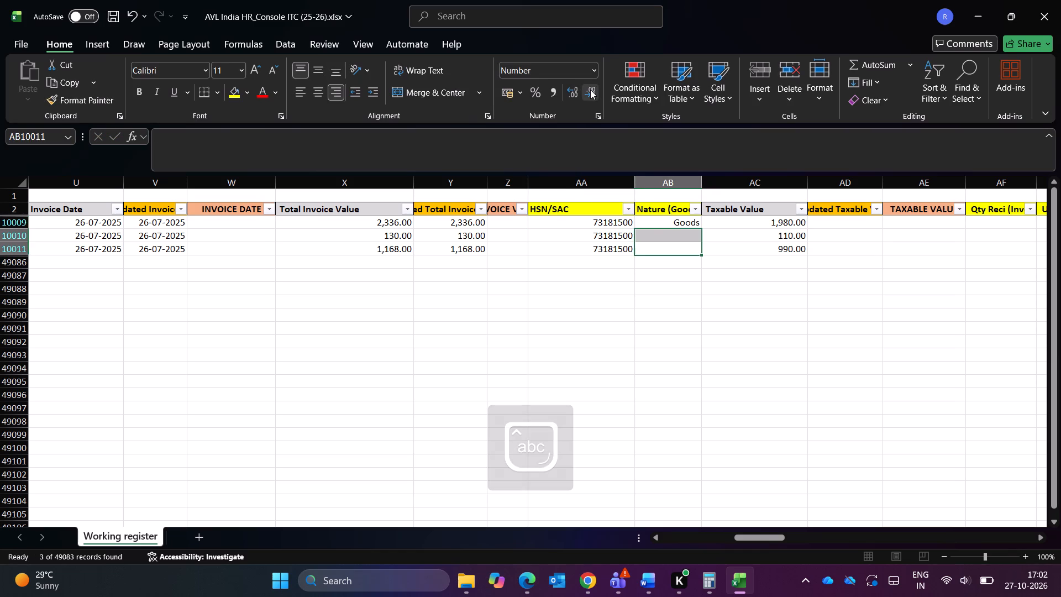
key("shift+Up")
key("ctrl+d")
Copy the three Taxable Value amounts, 1,980.00, 110.00 and 990.00, into the Updated Taxable Value column.
key("Up")
key("Right")
key("Up")
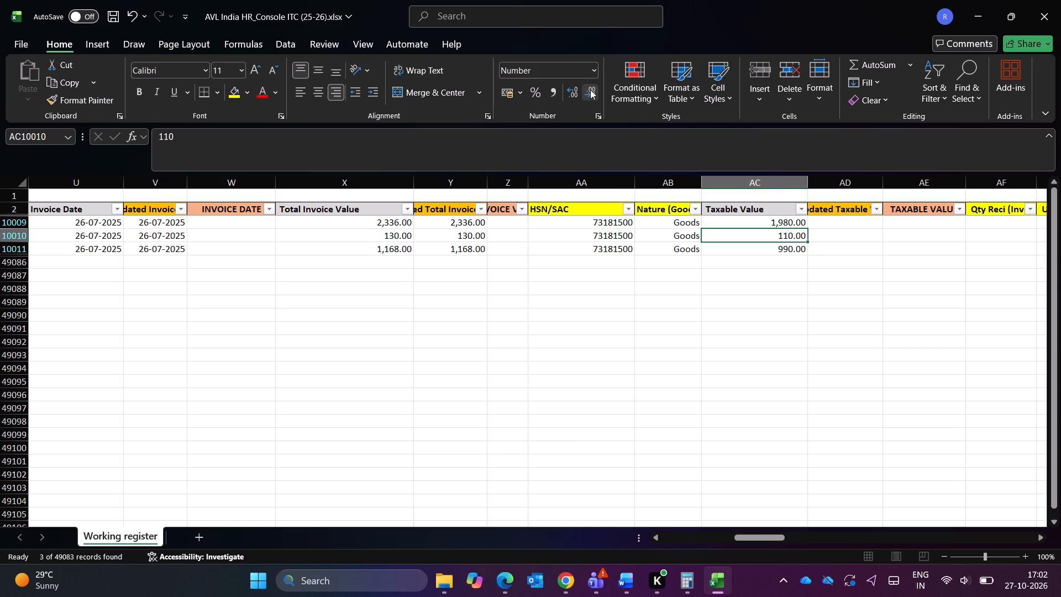
key("Right")
key("Right")
key("Left")
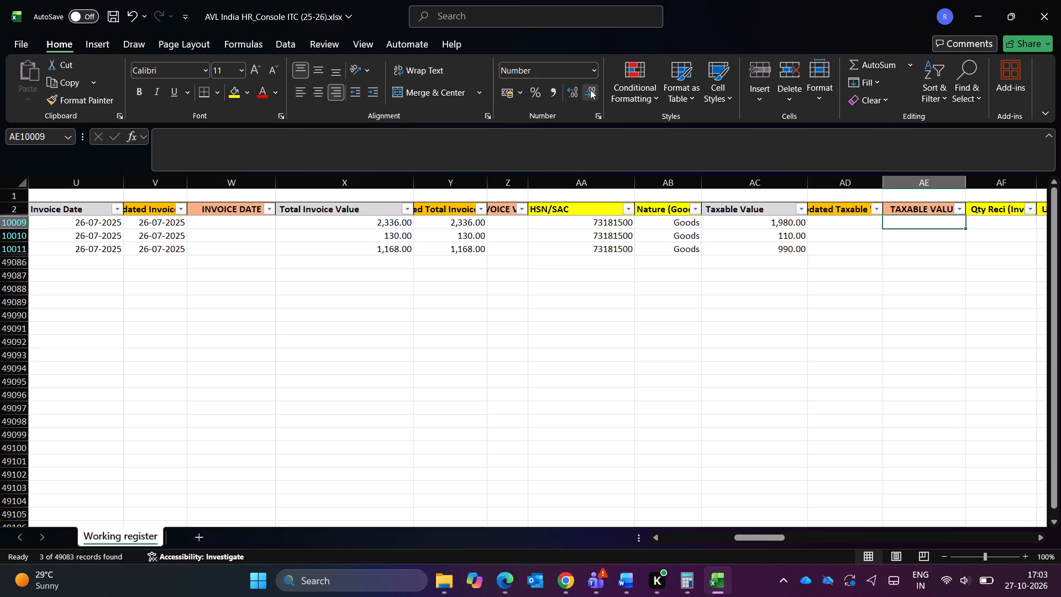
key("Left")
key("shift+Right")
key("shift+Down")
key("shift+Down")
key("ctrl+r")
Enter invoice quantities 180, 10 and 90 in the Qty Reci (Inv) column for the three filtered rows.
key("Right")
key("Right")
key("Right")
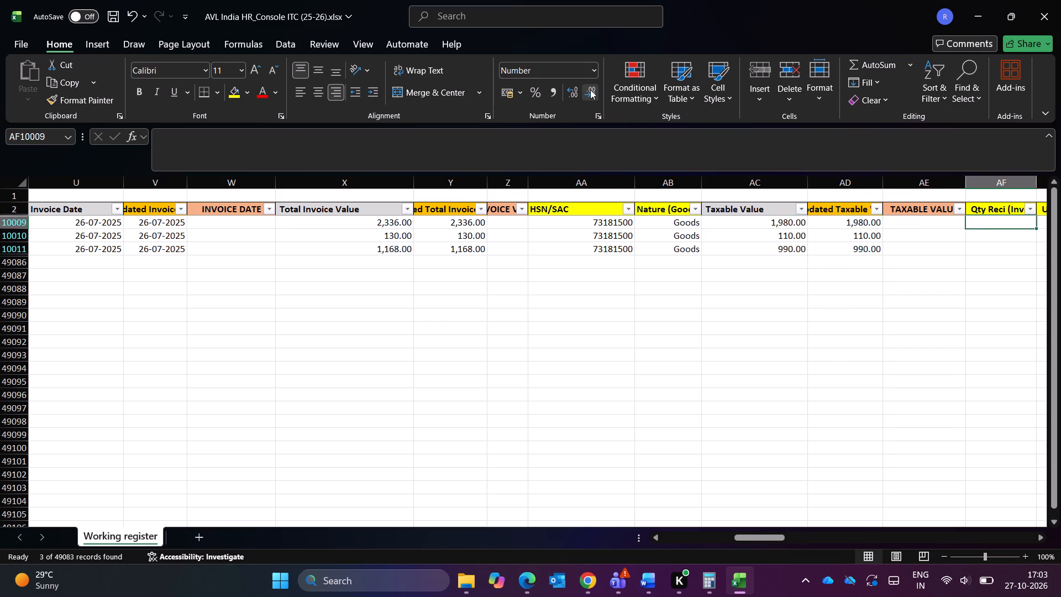
key("Right")
key("Right")
key("Left")
key("Left")
key("Left")
key("Left")
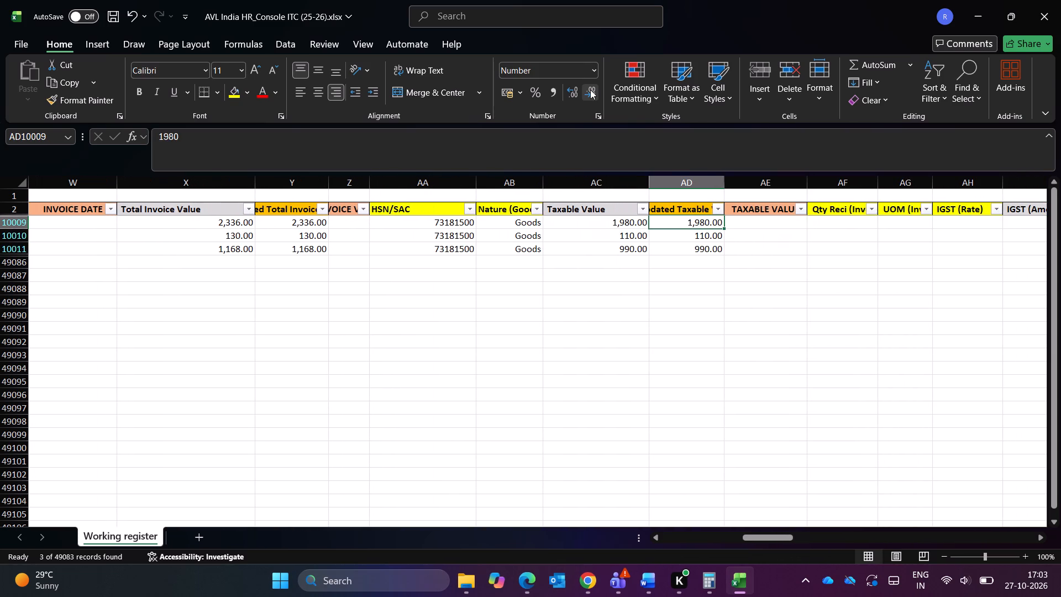
key("Right")
key("Right")
key("Right")
key("Left")
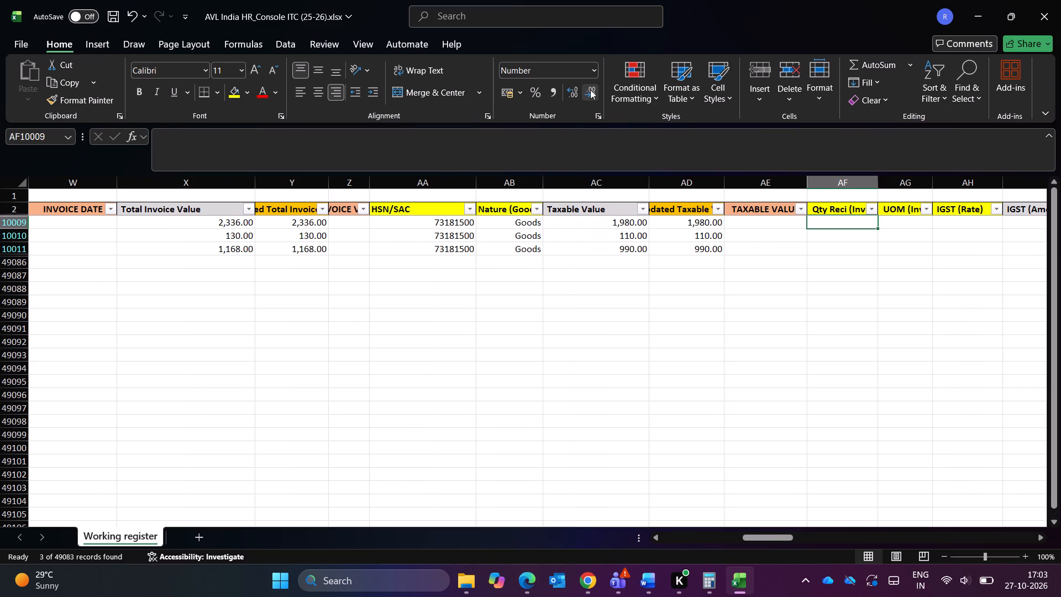
type("180")
key("Return")
type("10")
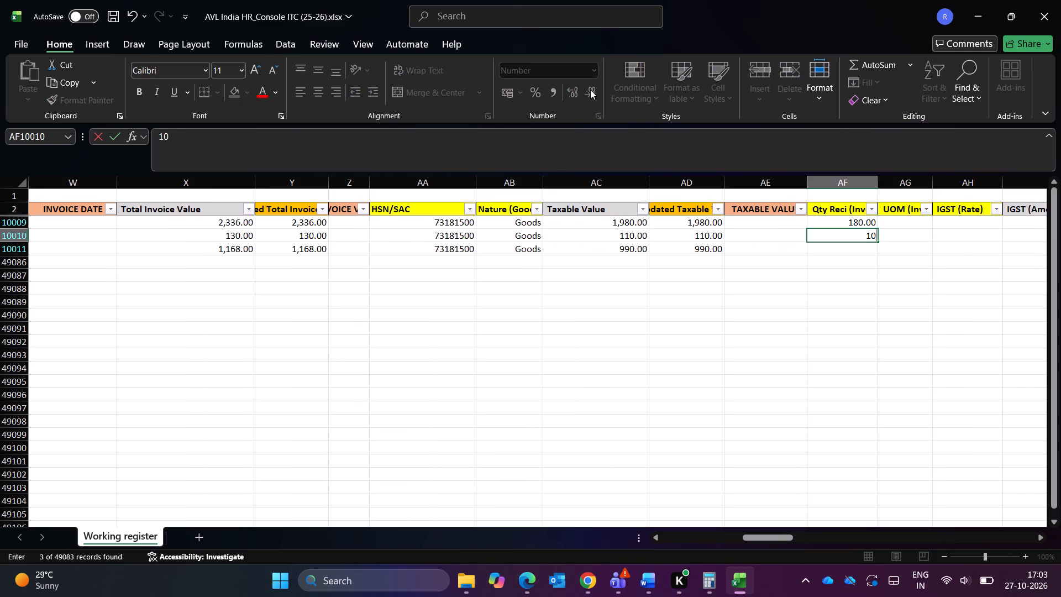
key("Return")
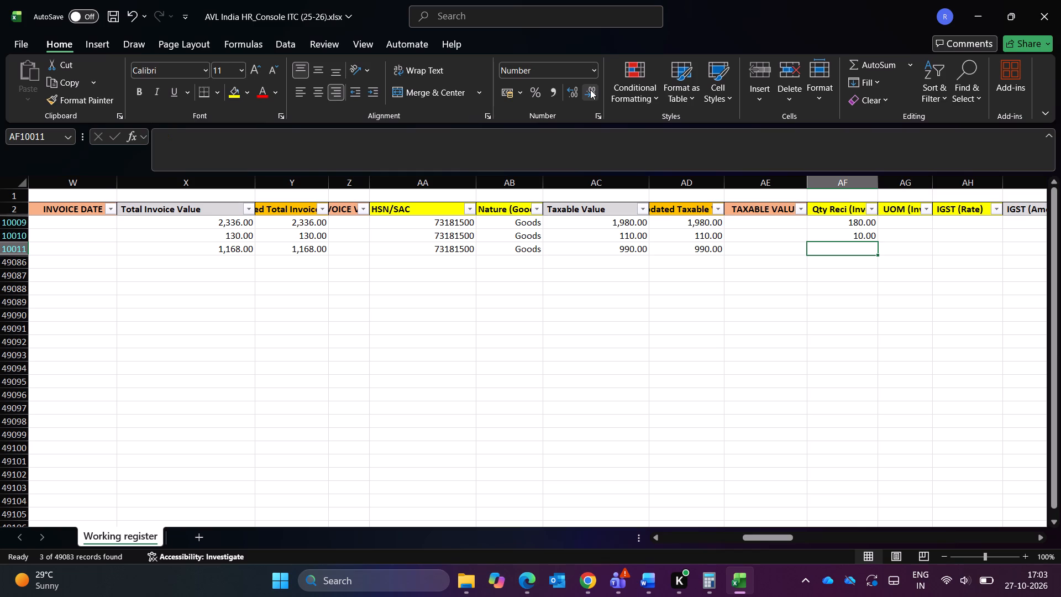
type("90")
key("Right")
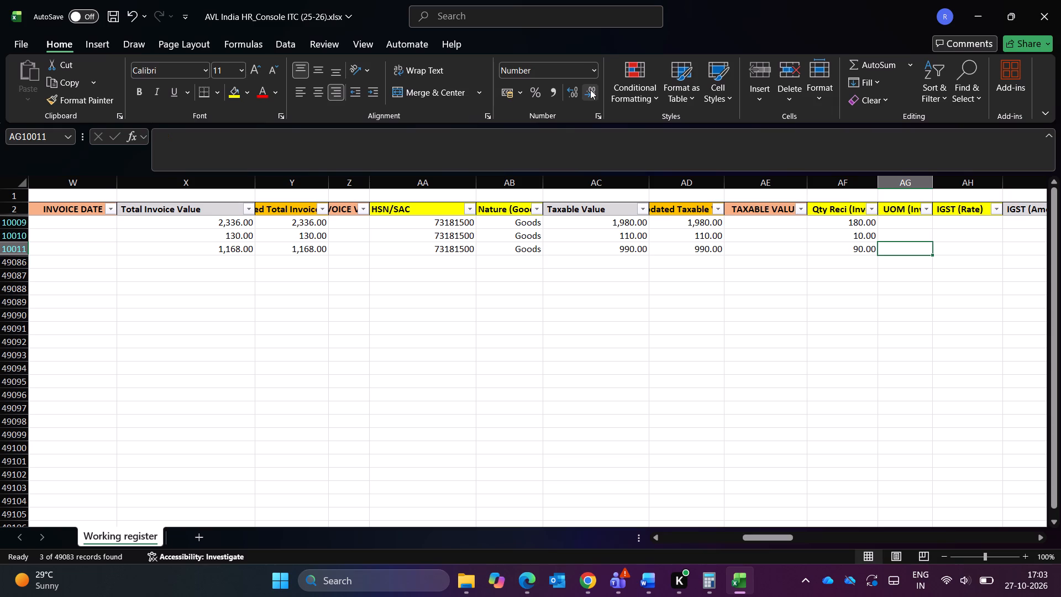
Enter PC in the UOM (Invoice) column for all three filtered rows.
key("Up")
key("Up")
key("Up")
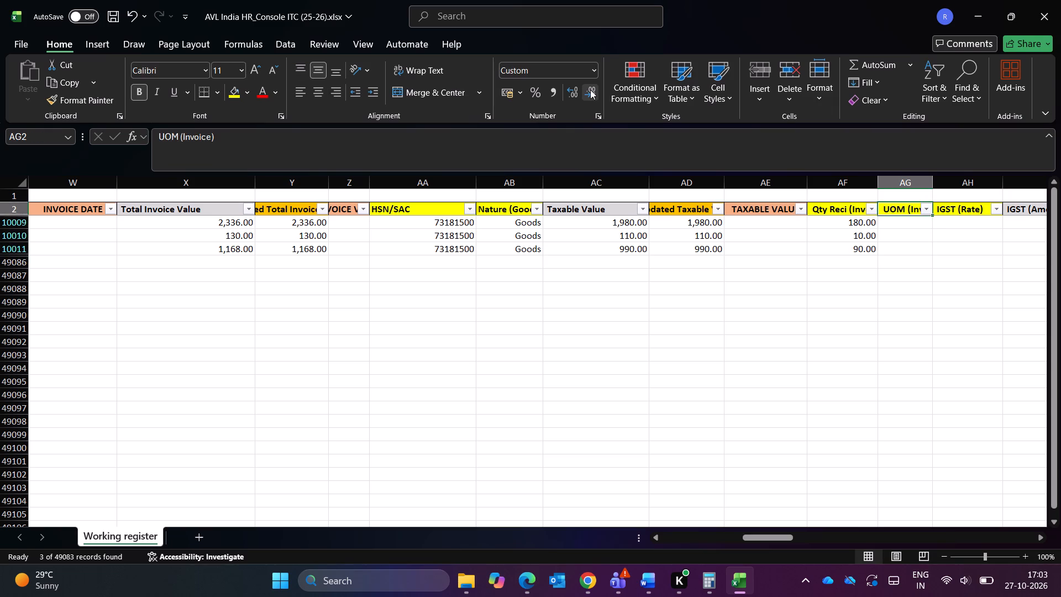
key("Down")
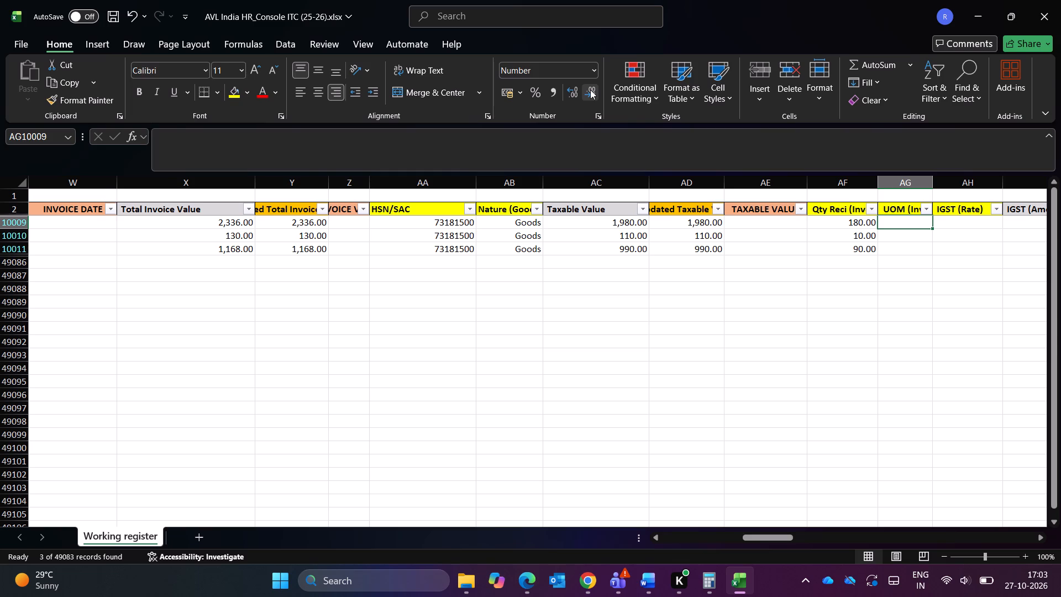
type("PC")
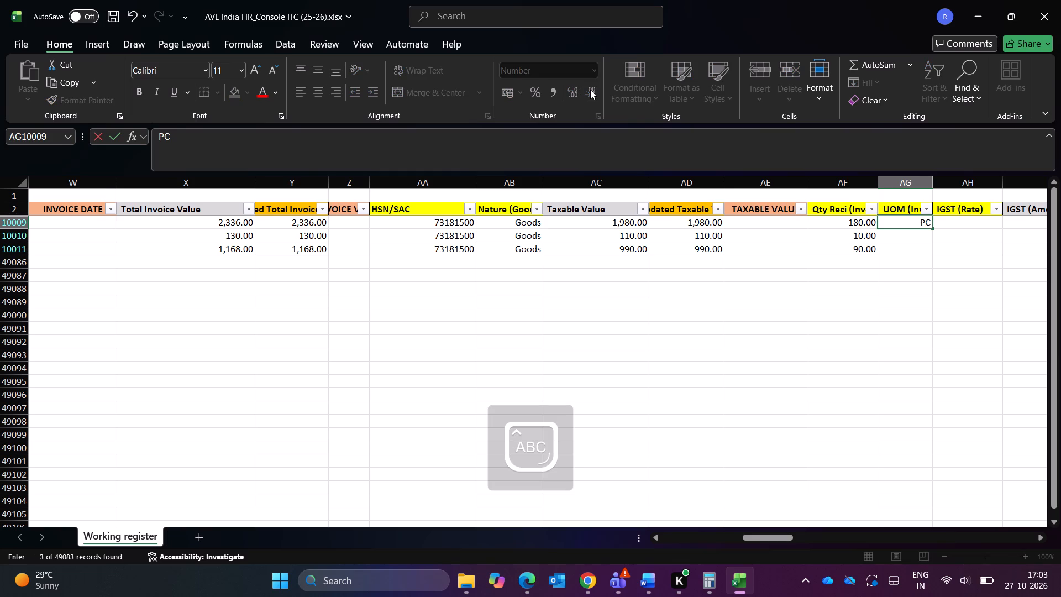
key("Right")
key("Left")
key("shift+Down")
key("shift+Down")
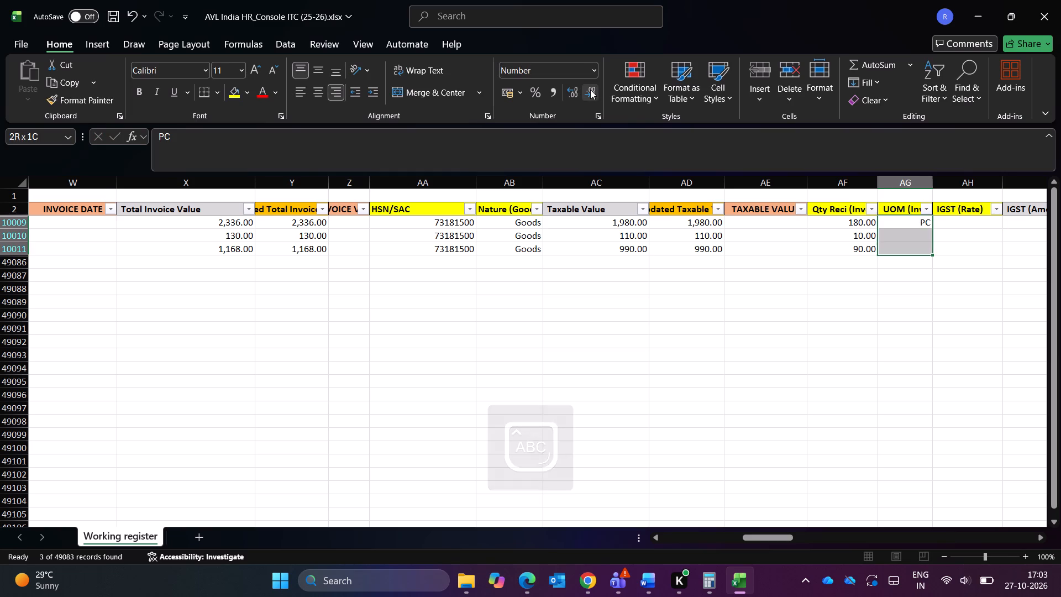
key("ctrl+d")
Enter 18 in the IGST (Rate) column for all three filtered rows.
key("Right")
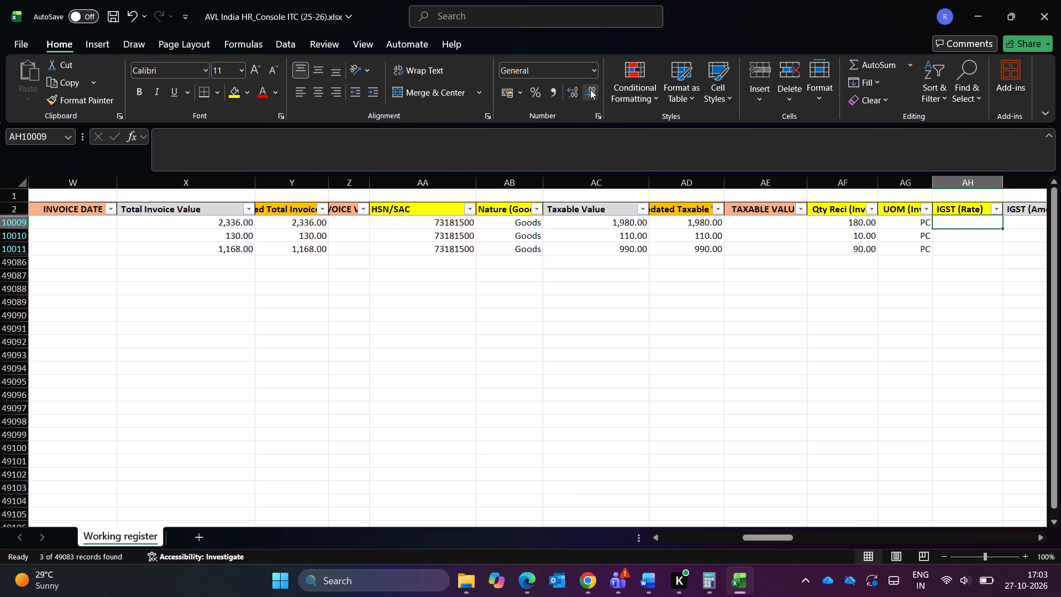
type("18")
key("Return")
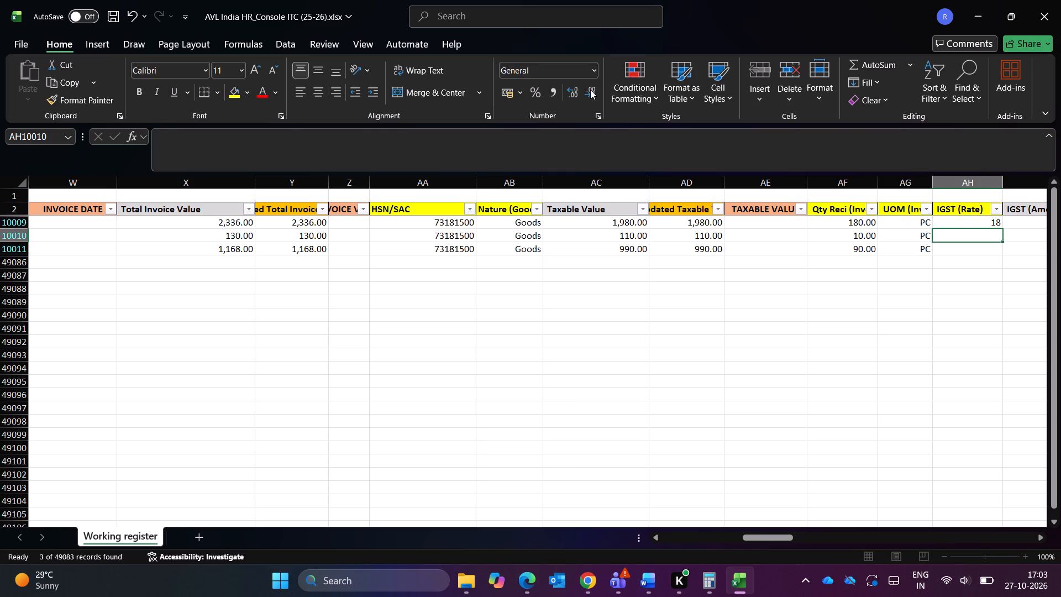
key("Up")
key("shift+Down")
key("shift+Down")
key("ctrl+d")
Copy the three IGST (Amount) values, 356, 20 and 178, into the Updated IGST (Amount) column.
key("Right")
key("Right")
key("Right")
key("Left")
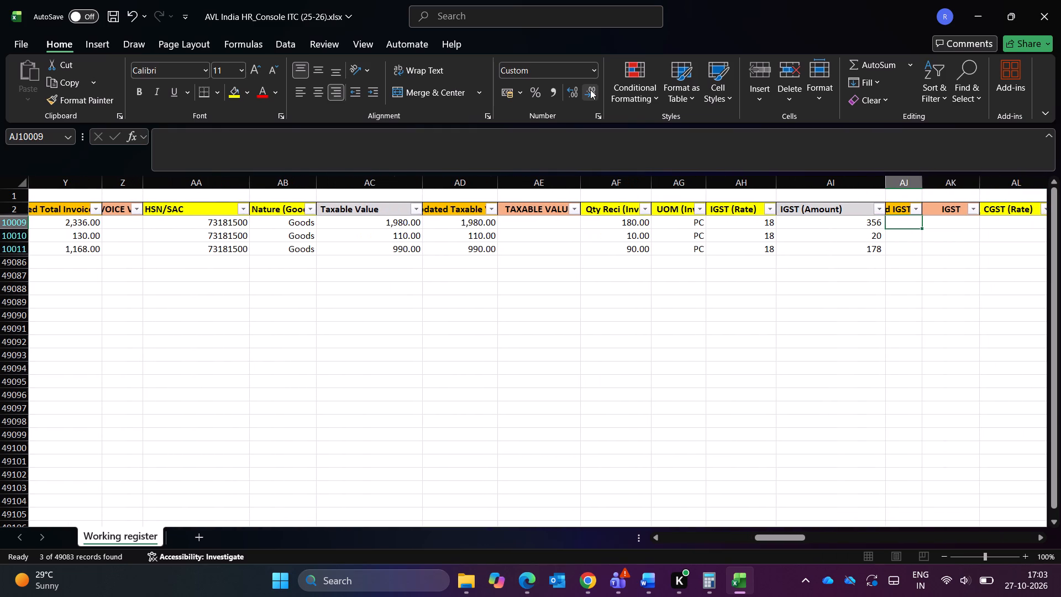
key("Right")
key("Left")
key("Up")
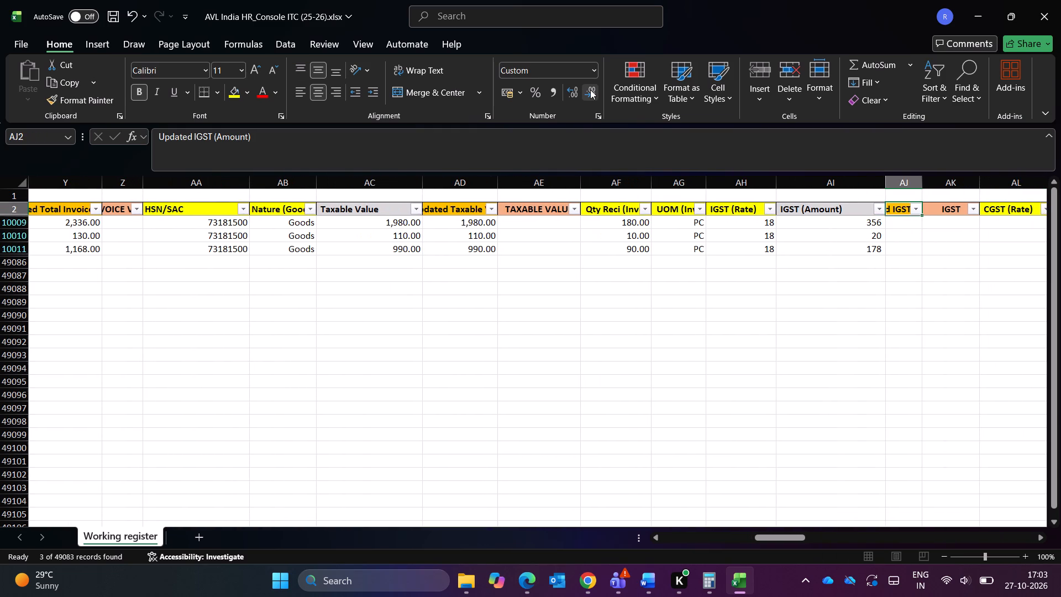
key("Down")
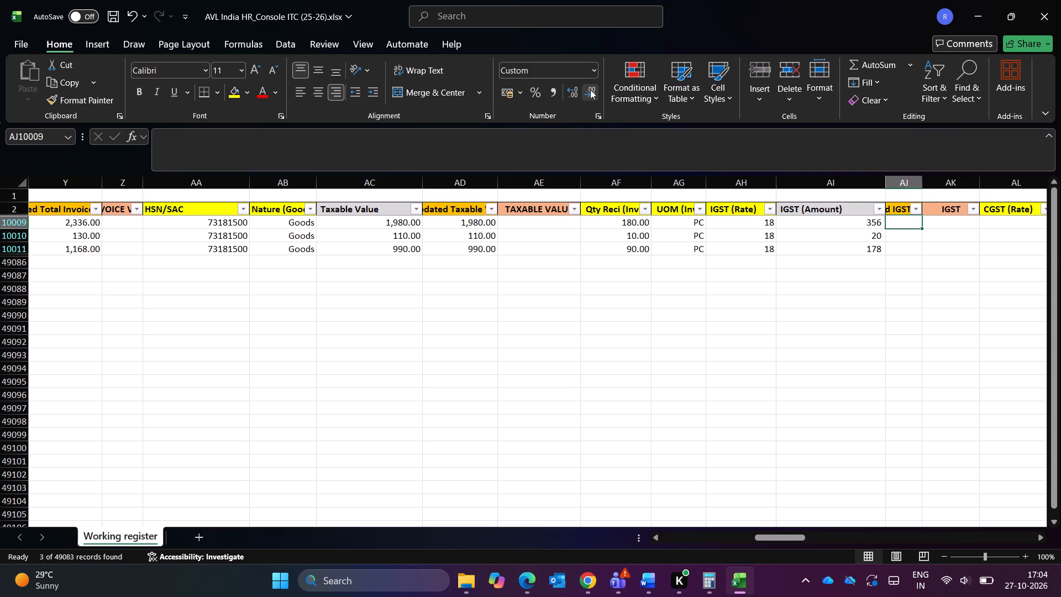
key("Left")
key("shift+Down")
key("shift+Down")
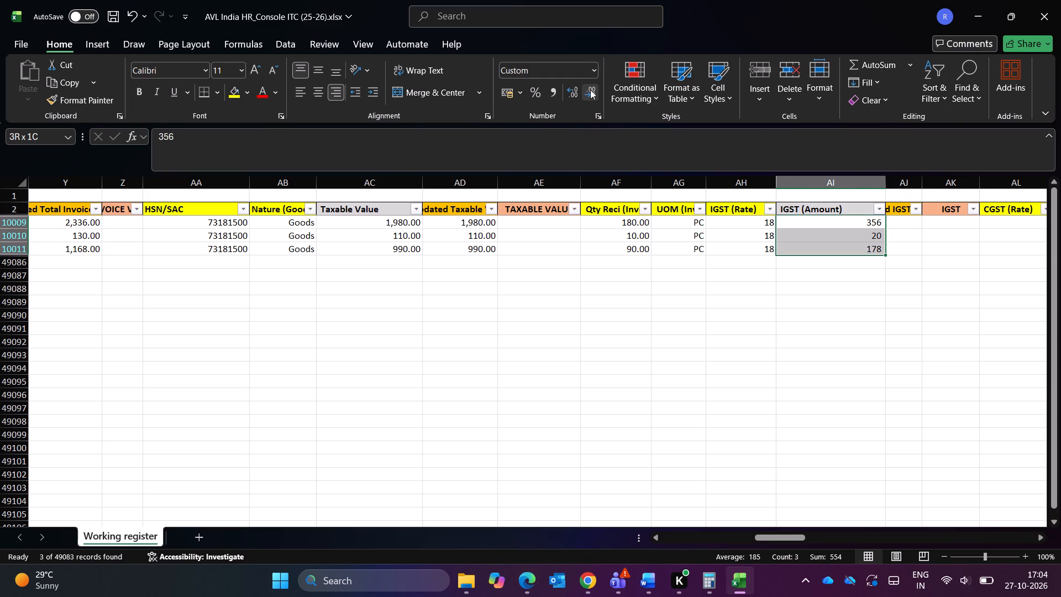
key("shift+Right")
key("ctrl+r")
Enter input in the Eligibility of ITC column for all three filtered rows.
key("Right")
key("Right")
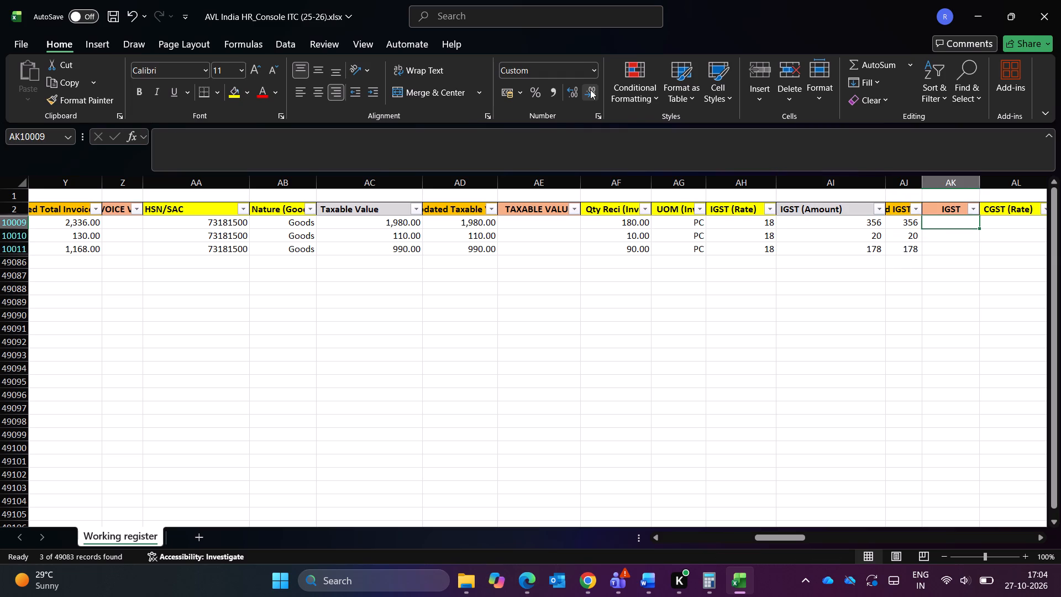
key("Right")
key("Right")
key("Right")
key("Left")
key("Left")
key("Left")
key("Right")
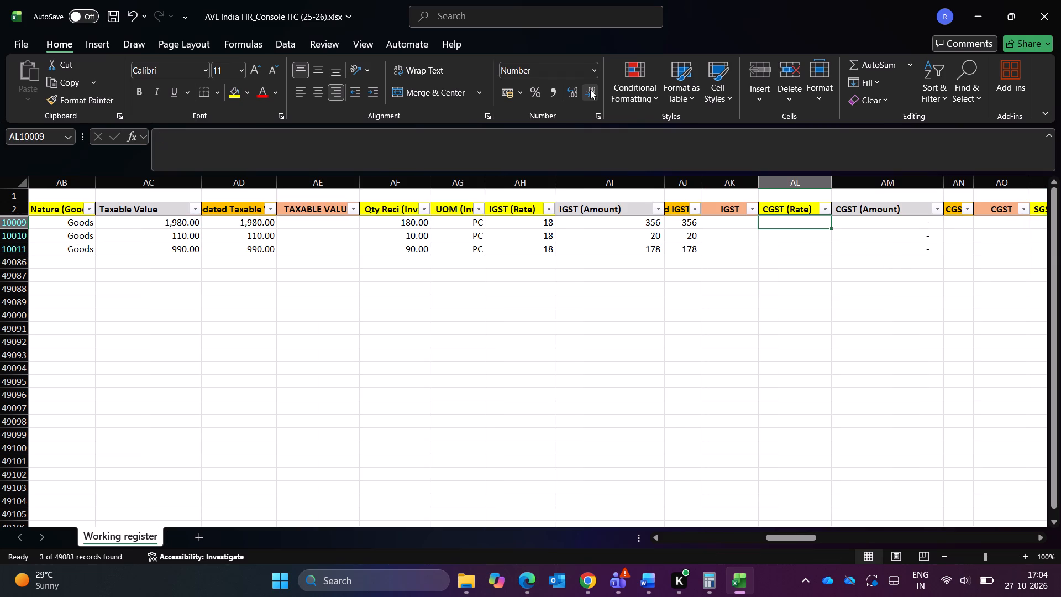
key("Right")
key("Right")
key("Right")
key("Right")
key("Right")
key("Right")
key("Right")
key("Right")
key("Right")
key("Right")
key("Right")
key("Right")
key("Right")
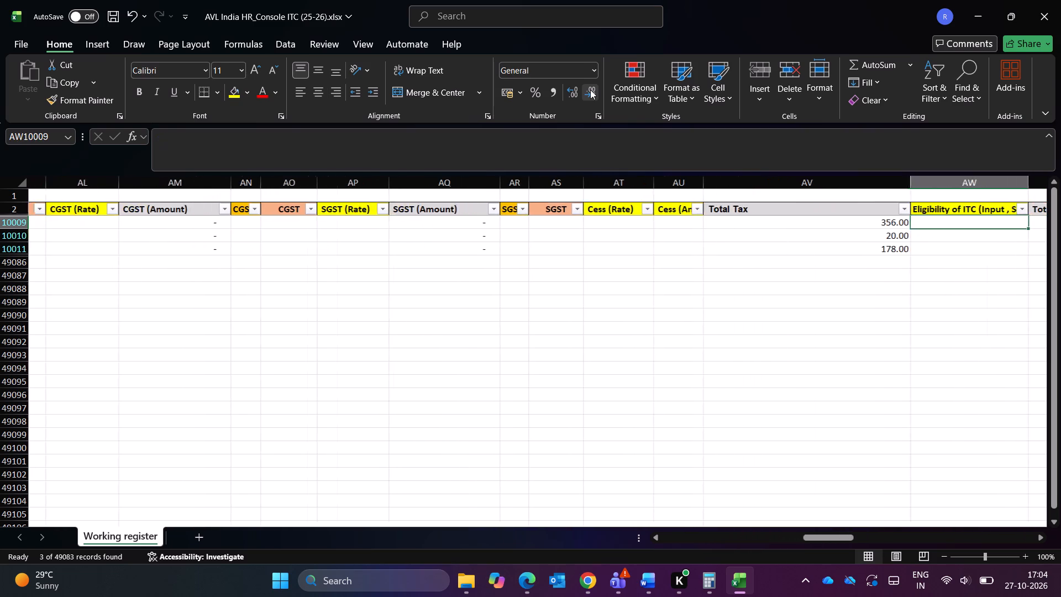
key("Left")
key("Left")
key("Left")
key("shift+Down")
key("shift+Down")
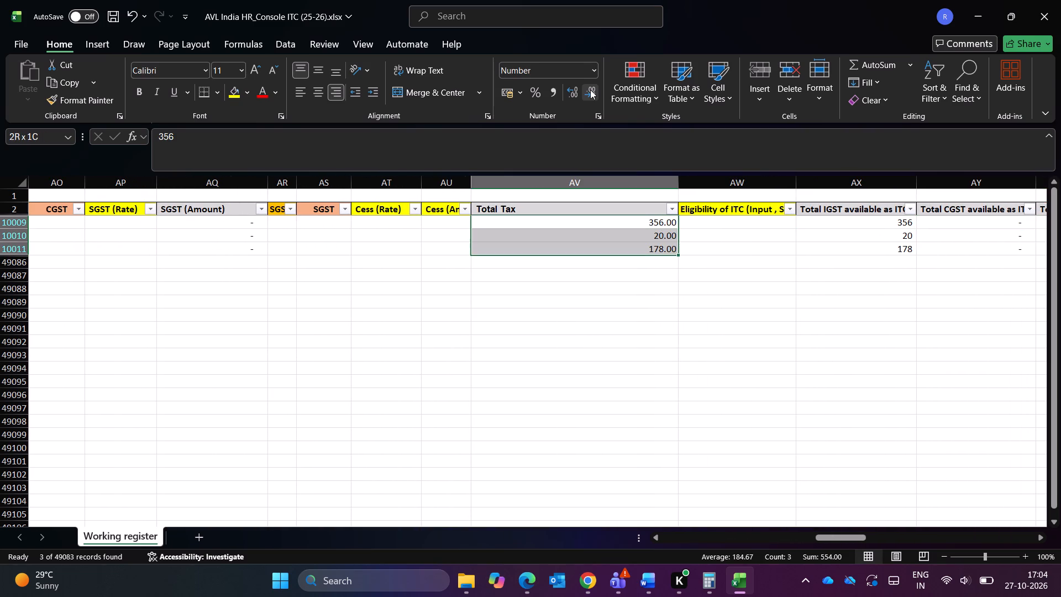
key("Right")
key("Right")
key("Right")
key("Right")
key("Left")
key("Left")
key("Left")
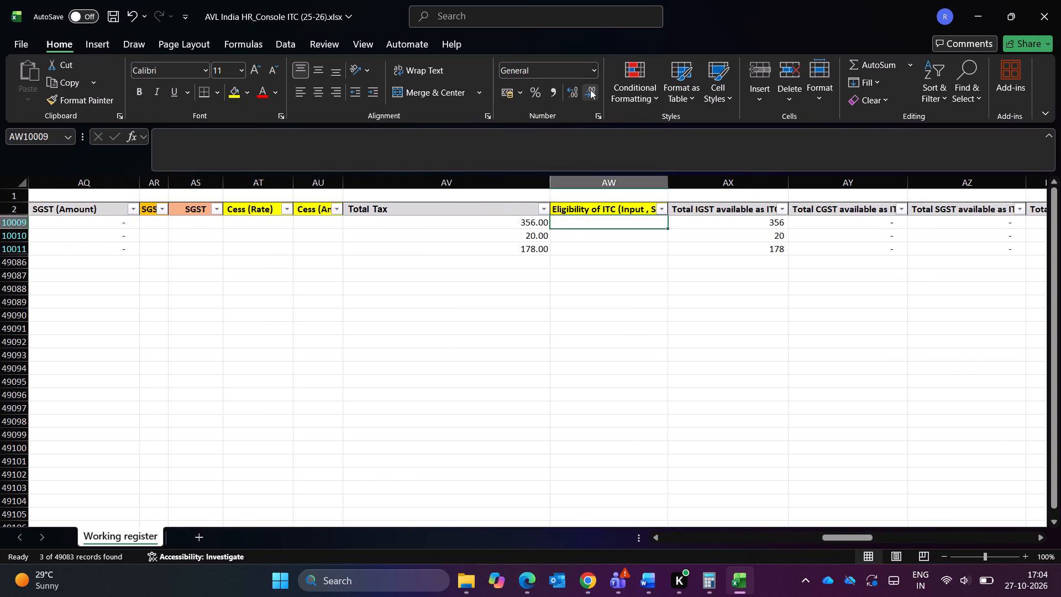
key("Left")
key("Right")
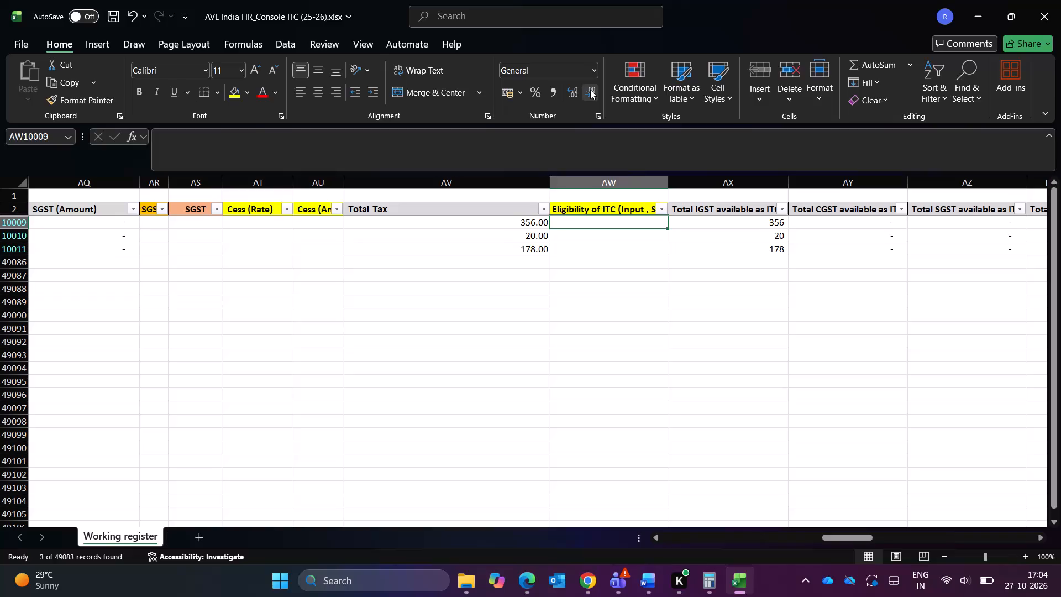
key("Right")
key("Left")
key("shift+Down")
key("shift+Down")
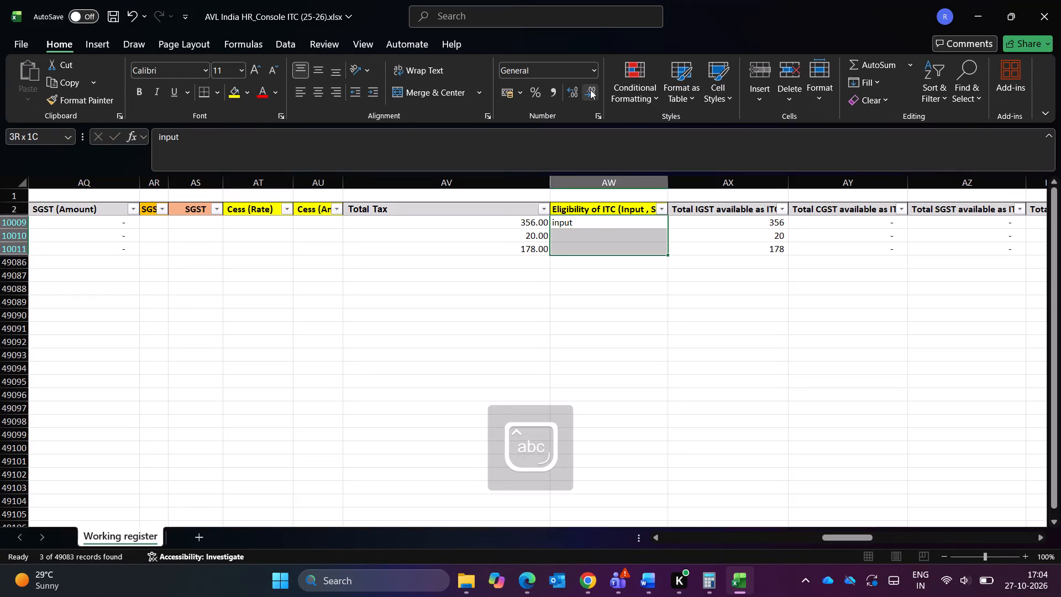
key("ctrl+d")
Enter "Not mentioned in PR" in the Updated description Of Goods/Services column of the first filtered row.
key("Up")
key("Down")
key("Right")
key("Right")
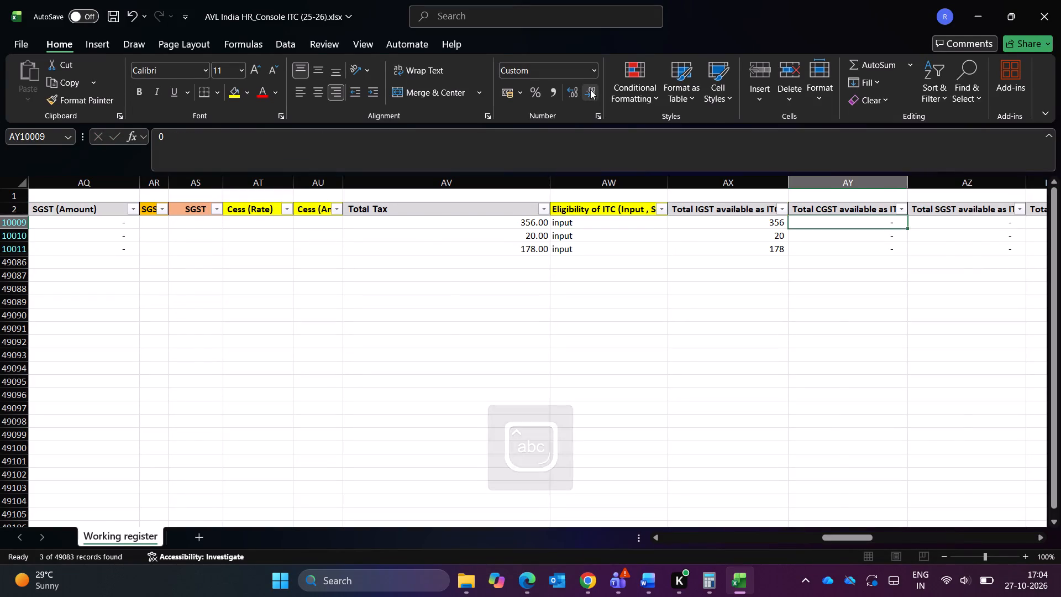
key("Right")
key("Right")
key("Right")
key("Right")
key("Right")
key("Right")
key("Right")
key("Right")
key("Right")
key("Right")
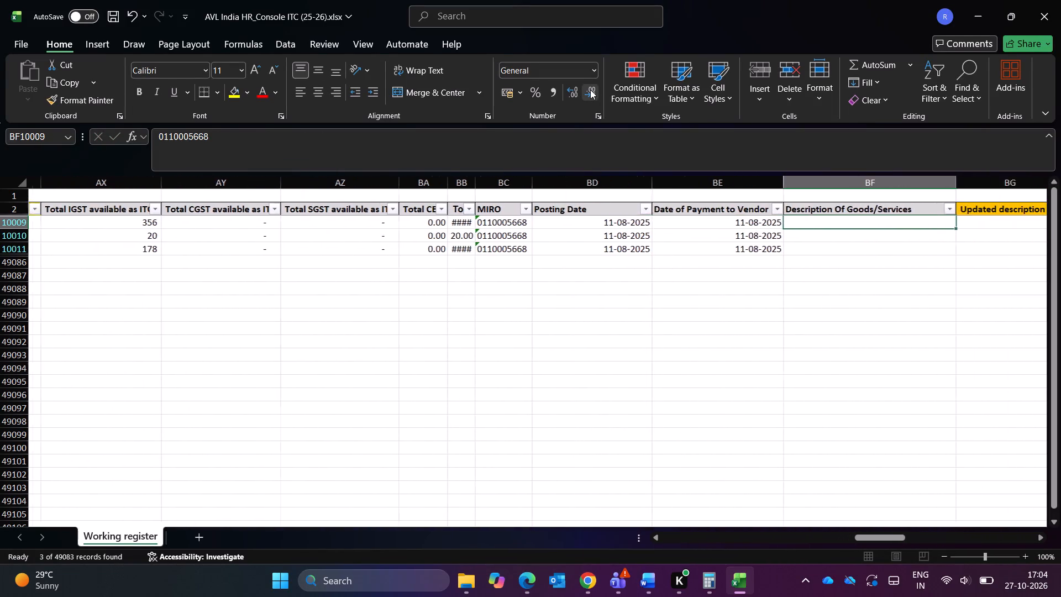
key("Right")
key("Right")
key("Right")
key("Right")
key("Left")
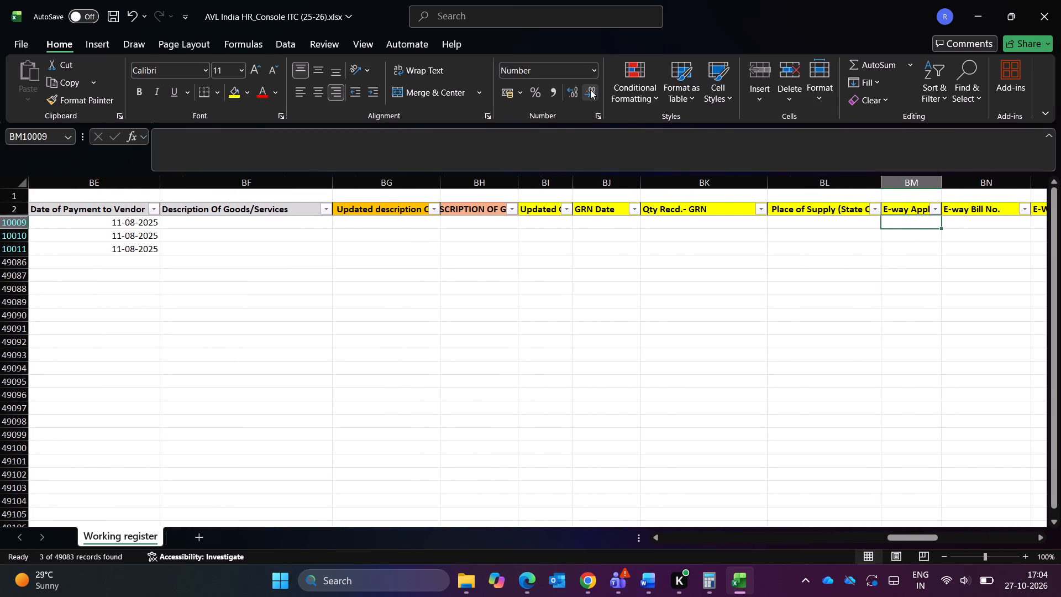
key("Left")
key("Left")
key("Left")
key("Left")
key("Left")
key("Left")
key("Left")
key("Right")
key("Right")
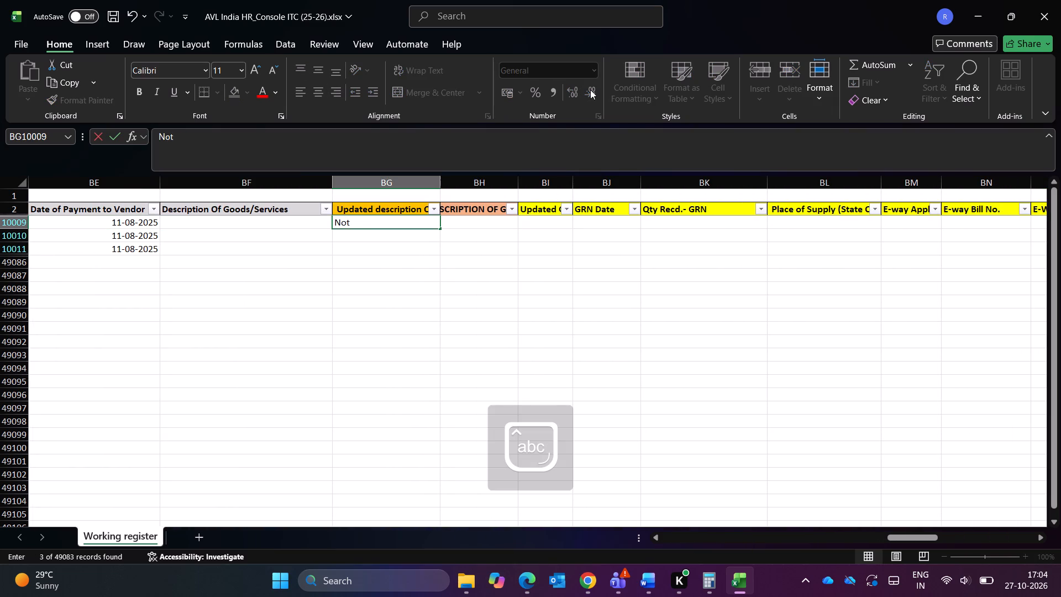
key("BackSpace")
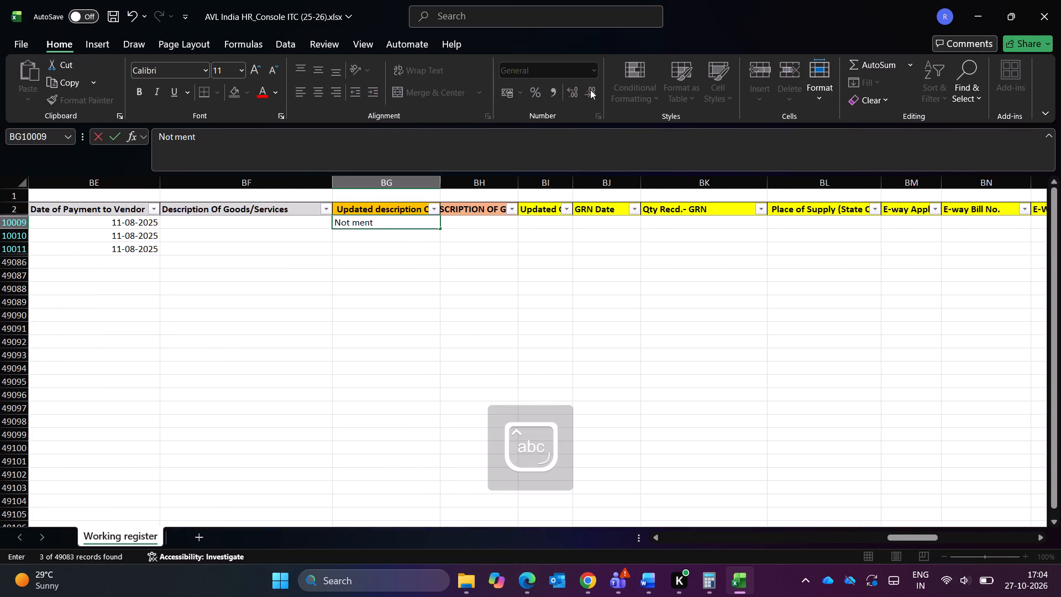
type("iones")
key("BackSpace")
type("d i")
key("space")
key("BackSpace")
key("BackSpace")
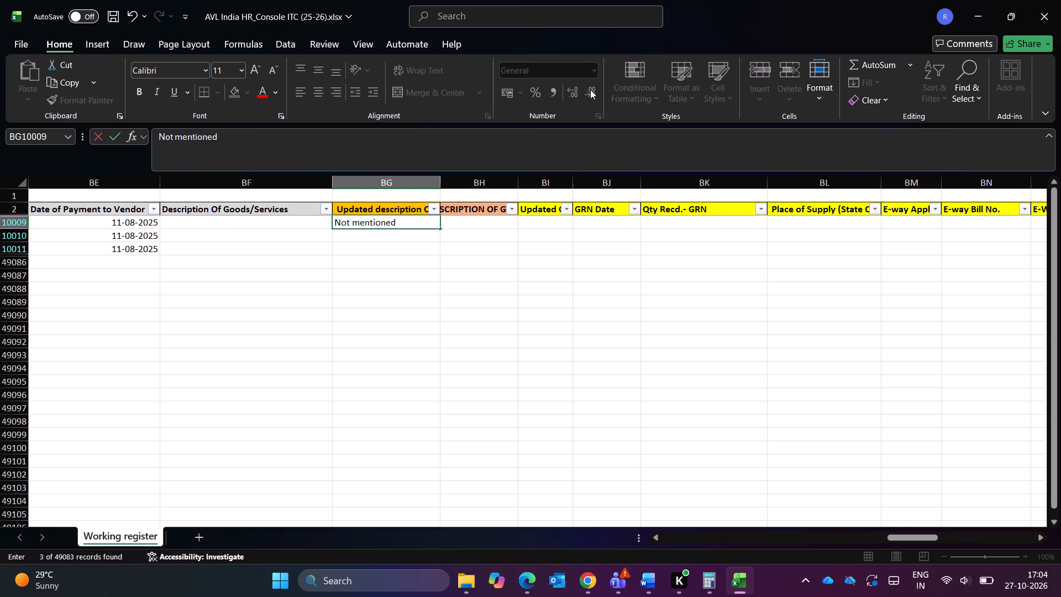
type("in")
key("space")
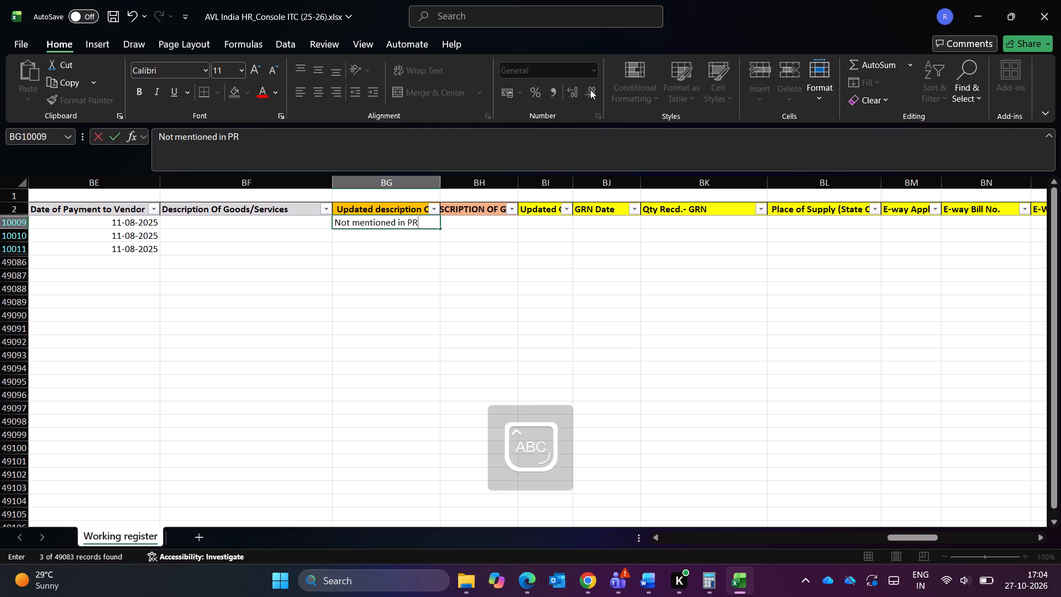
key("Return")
Fill "Not mentioned in PR" down the Updated description Of Goods/Services column to the other two rows.
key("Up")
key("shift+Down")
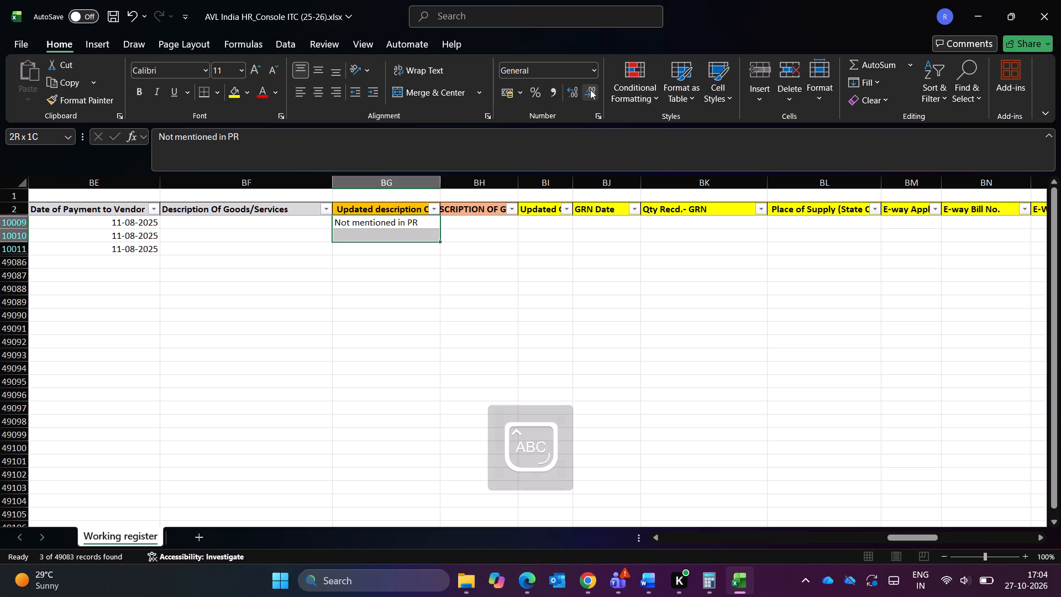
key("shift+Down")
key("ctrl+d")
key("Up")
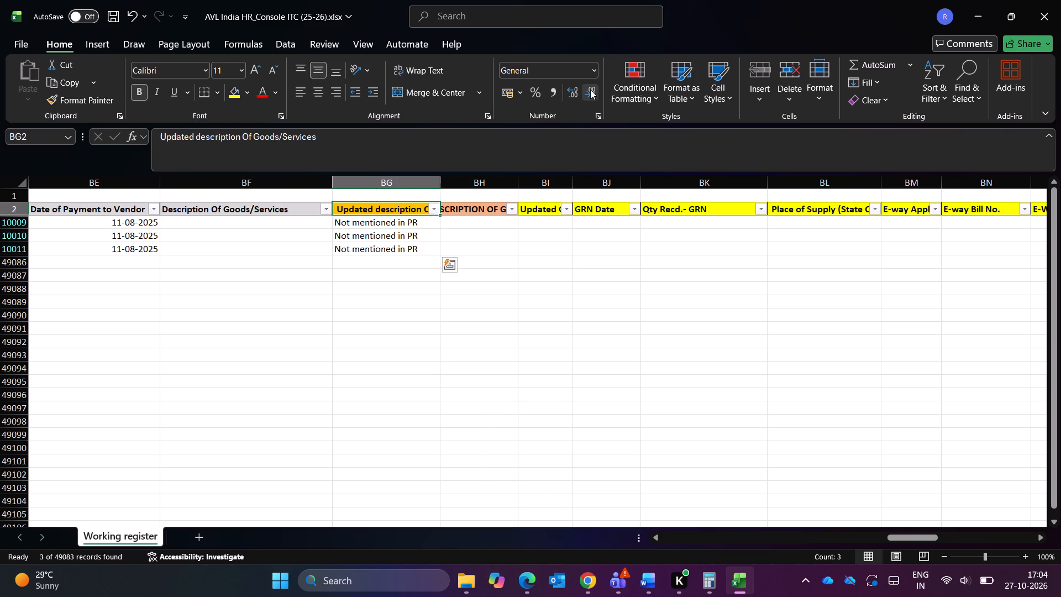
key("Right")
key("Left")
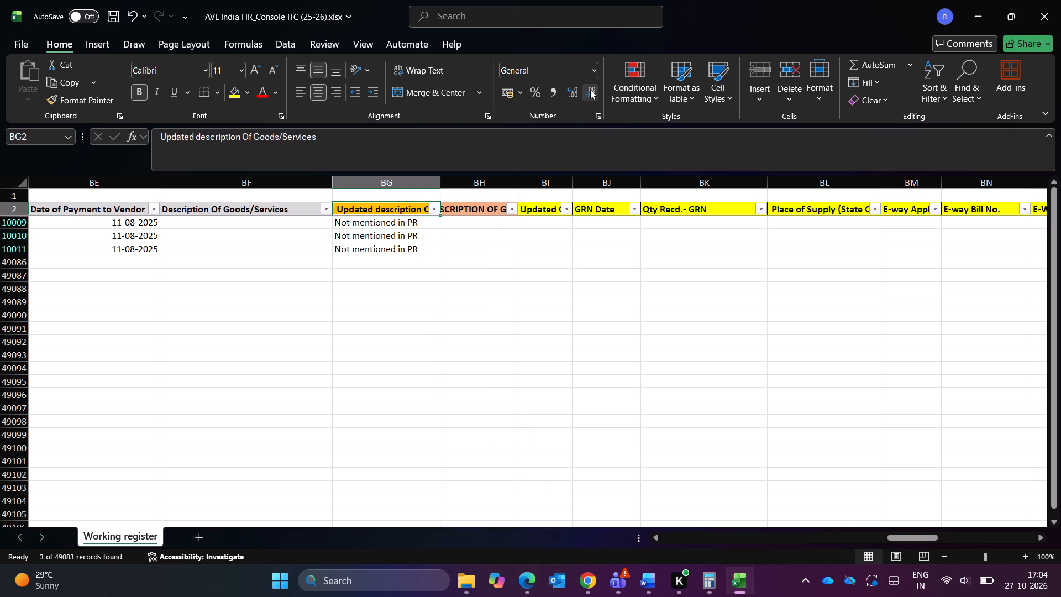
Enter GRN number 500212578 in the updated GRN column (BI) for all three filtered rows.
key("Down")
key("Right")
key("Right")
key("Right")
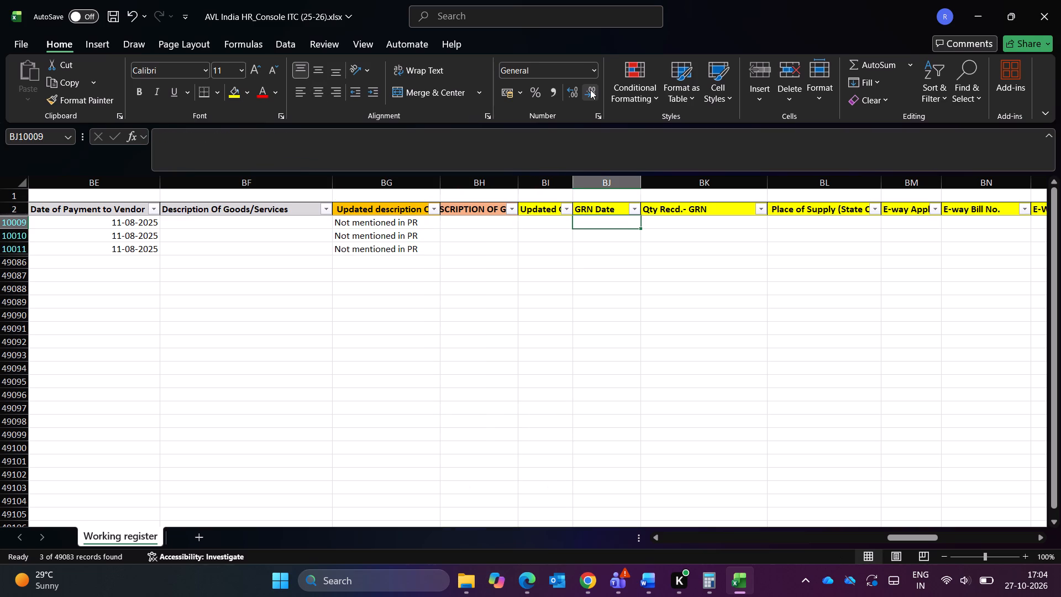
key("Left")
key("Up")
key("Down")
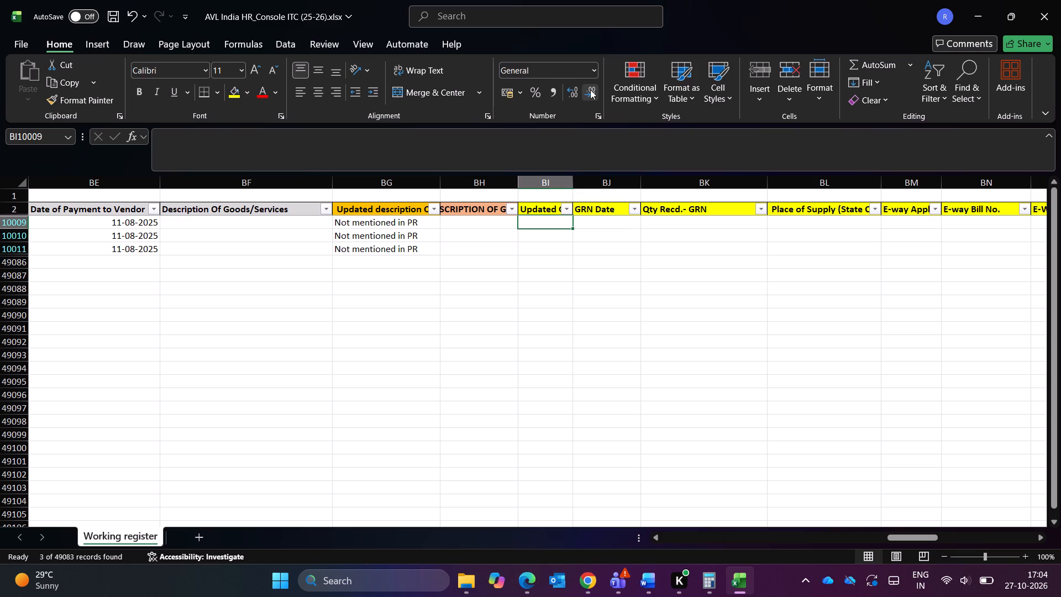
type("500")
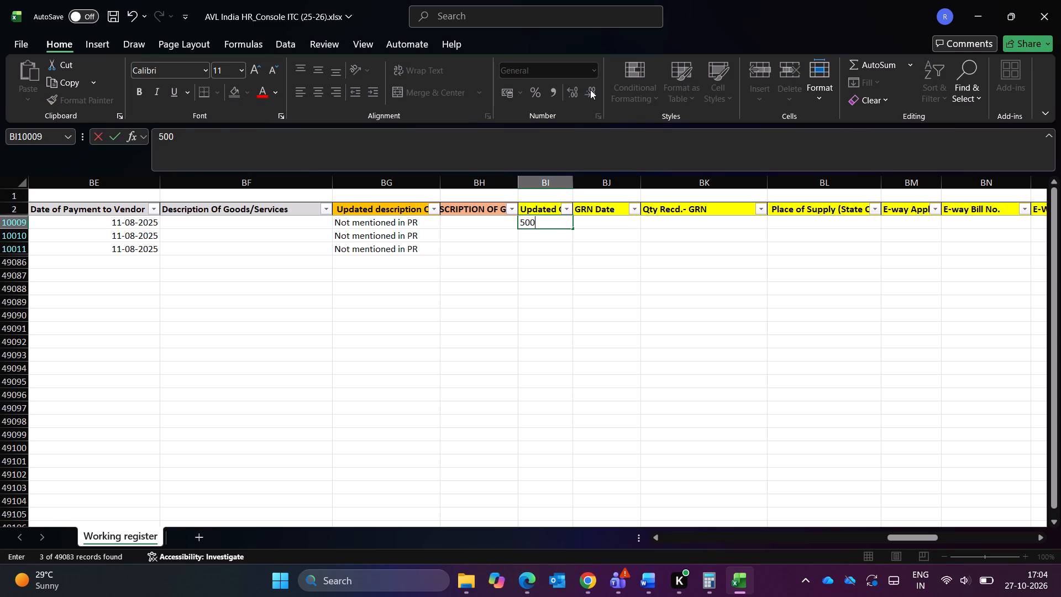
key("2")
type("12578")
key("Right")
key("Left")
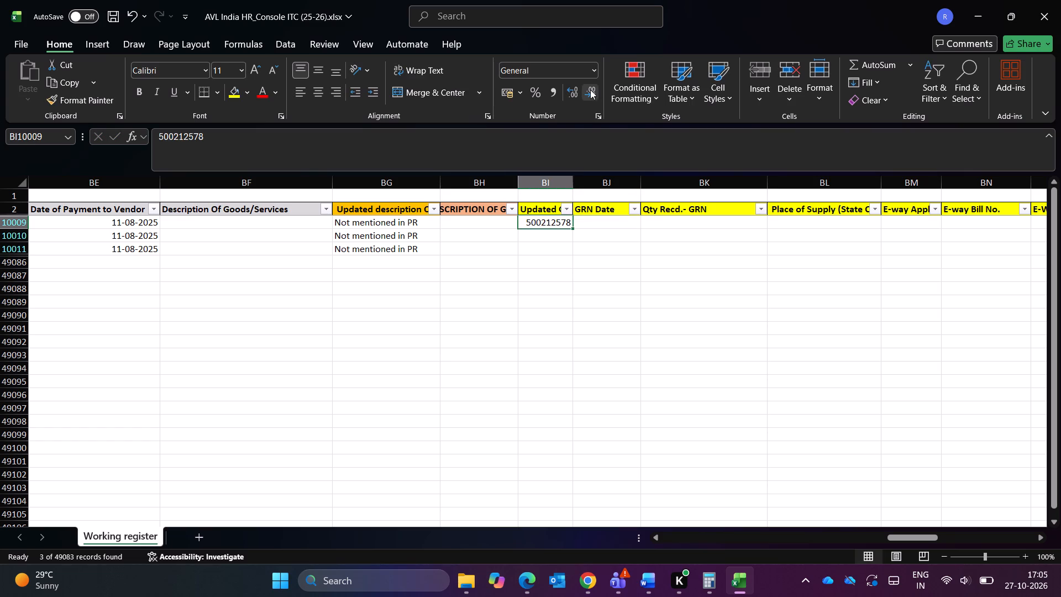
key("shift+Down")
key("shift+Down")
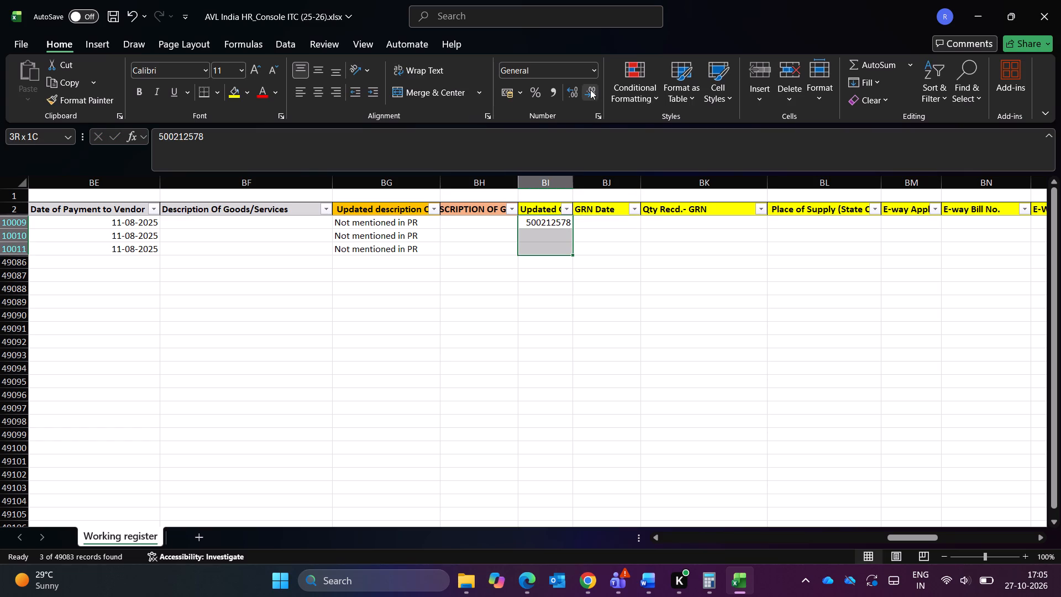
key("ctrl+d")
Enter 06-08-2025 in the GRN Date column for all three filtered rows.
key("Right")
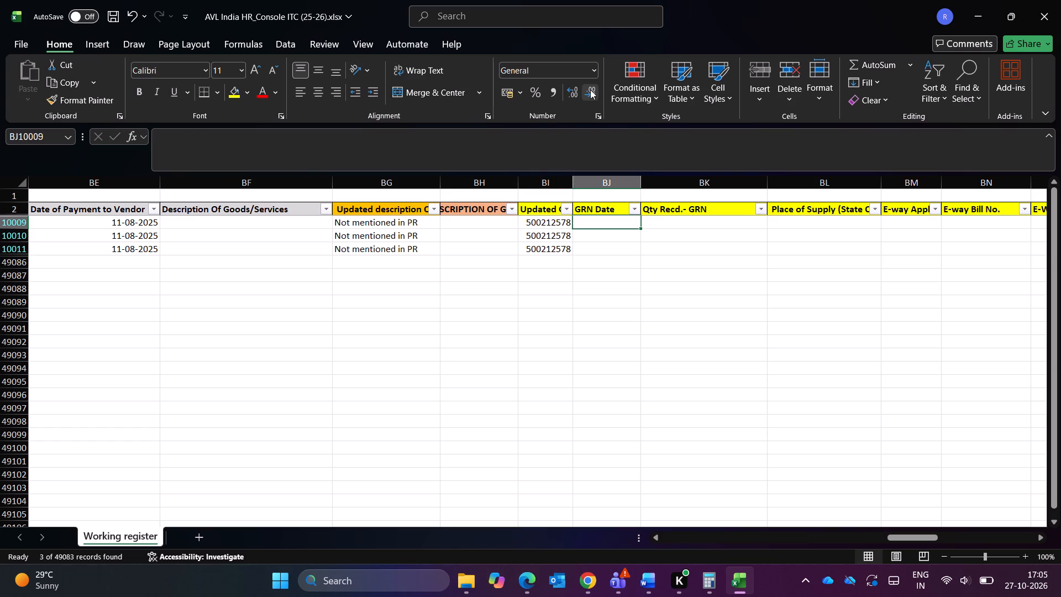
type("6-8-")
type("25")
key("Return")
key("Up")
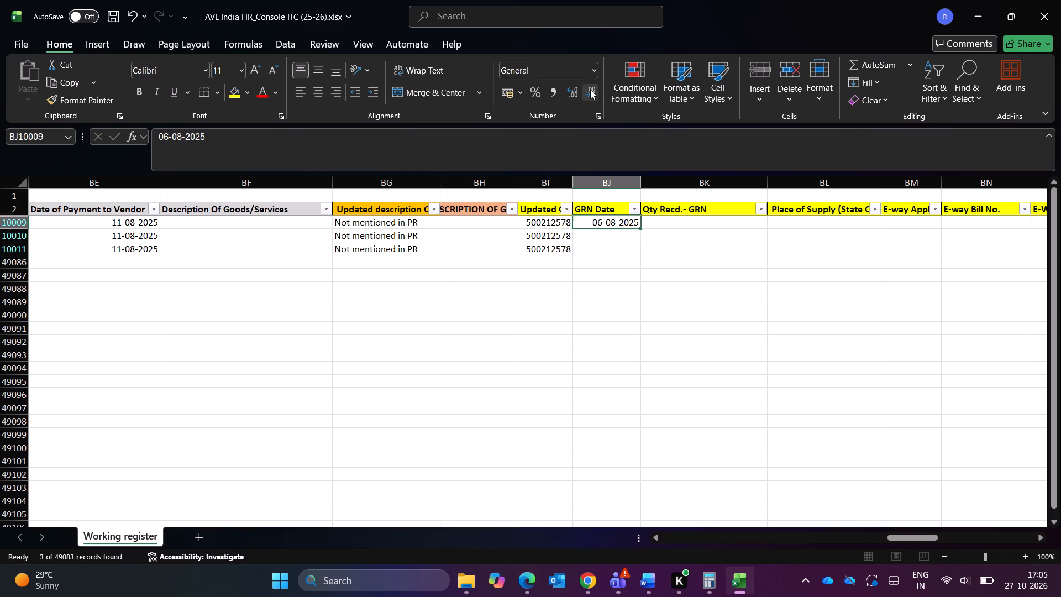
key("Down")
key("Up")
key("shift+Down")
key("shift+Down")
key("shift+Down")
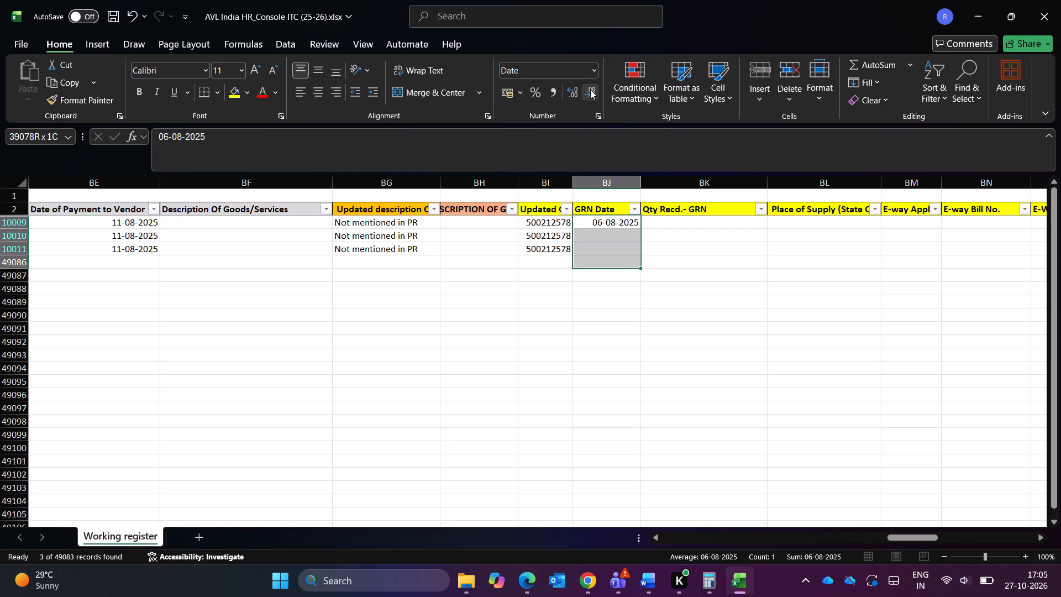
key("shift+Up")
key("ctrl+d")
Copy the three invoice received quantities, 180.00, 10.00 and 90.00, into the Qty Recd.- GRN column.
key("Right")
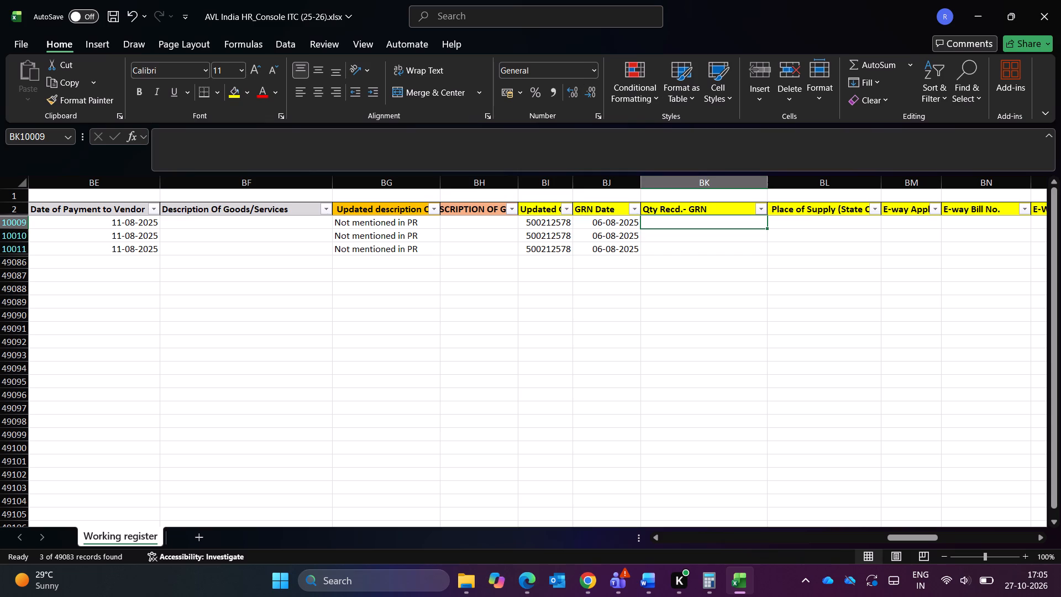
scroll(648, 260, "right", 2)
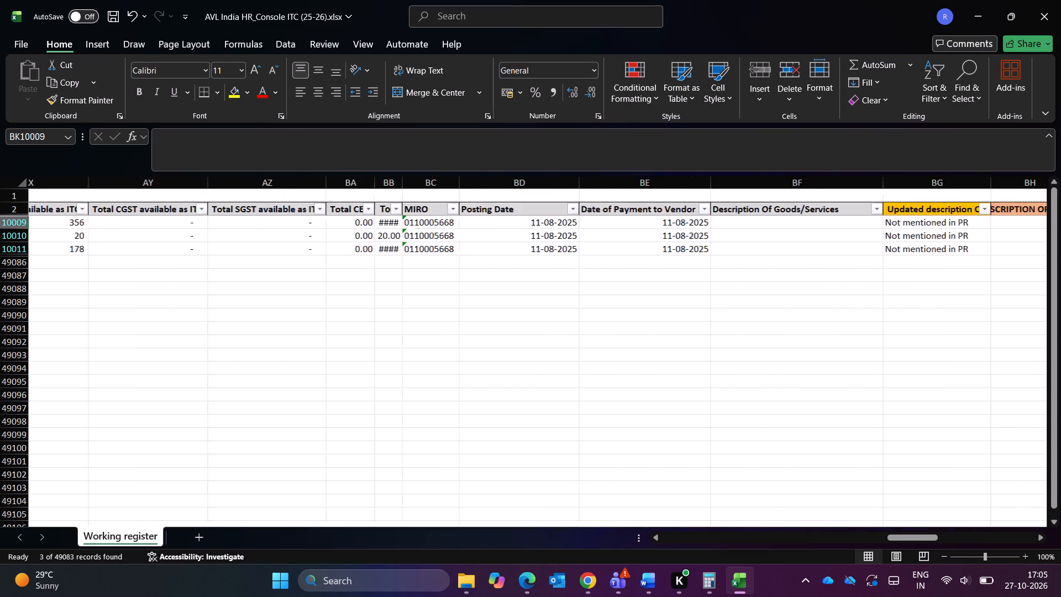
scroll(648, 260, "right", 4)
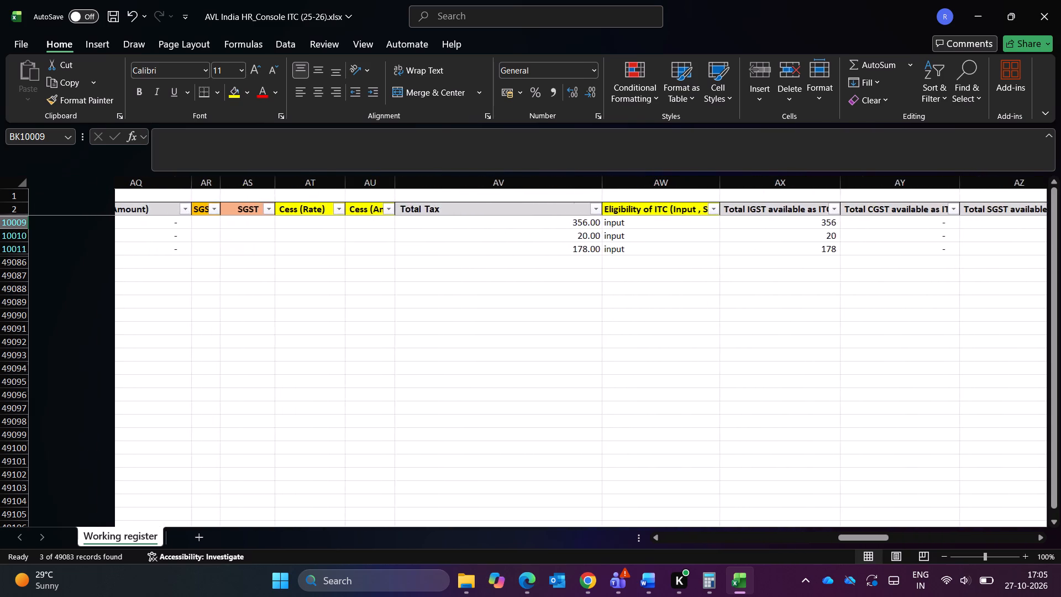
scroll(648, 260, "right", 3)
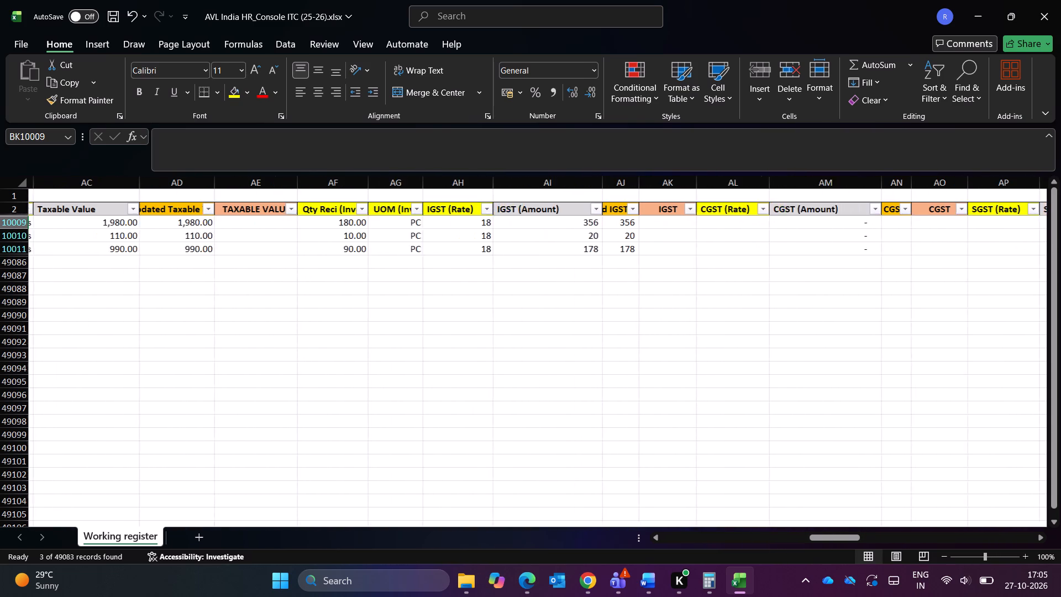
scroll(648, 260, "right", 2)
left_click_drag(366, 224, 365, 250)
key("ctrl+c")
key("Up")
key("ctrl+Right")
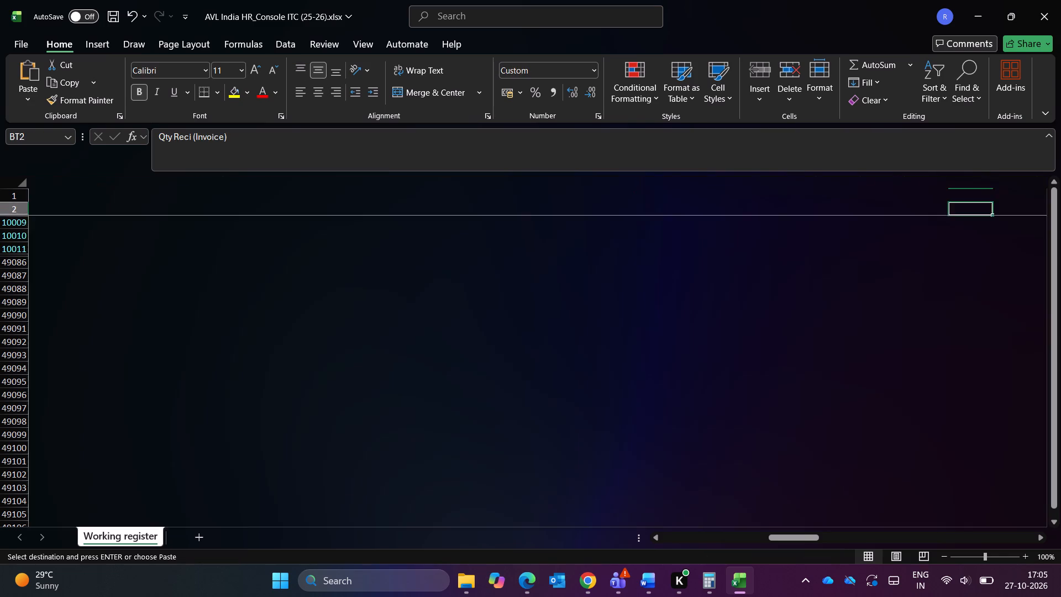
key("Left")
key("Left")
key("Left")
key("Left")
key("Left")
key("Left")
key("Left")
key("Left")
key("Left")
key("Left")
key("Left")
key("Left")
key("Left")
key("Left")
key("Right")
key("Right")
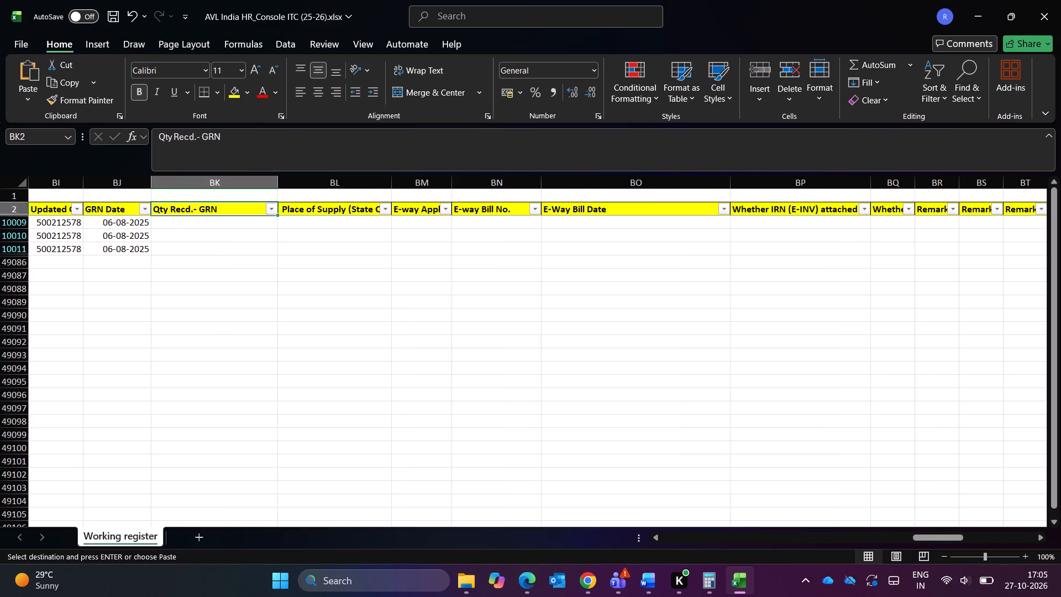
key("Down")
key("ctrl+v")
Enter Haryana(27) in the Place of Supply column for all three filtered rows.
key("Right")
key("Up")
key("Down")
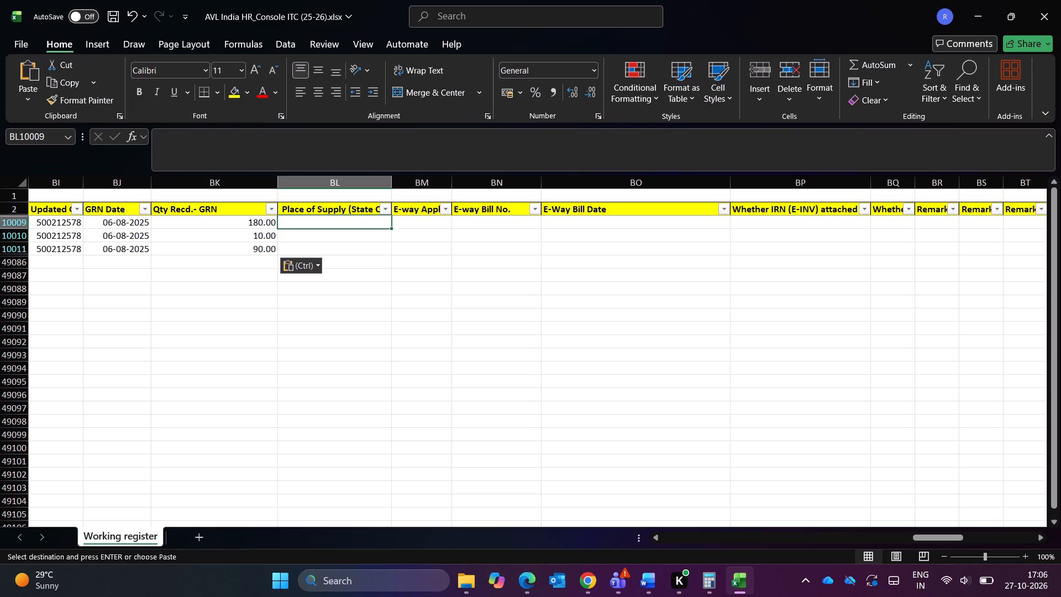
type("aryana")
key("Return")
key("Up")
key("shift+Down")
key("shift+Down")
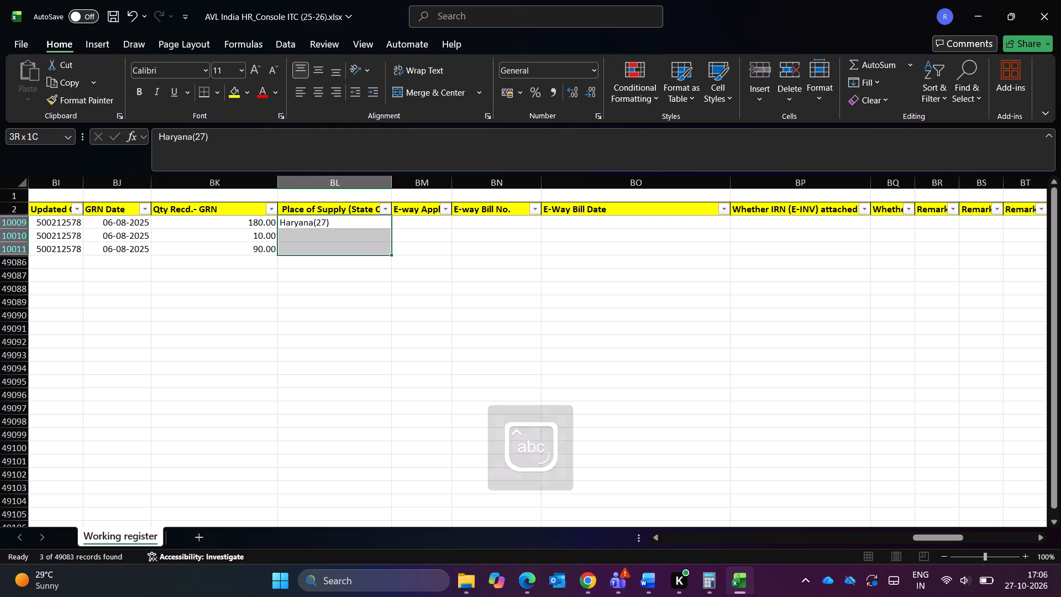
key("ctrl+d")
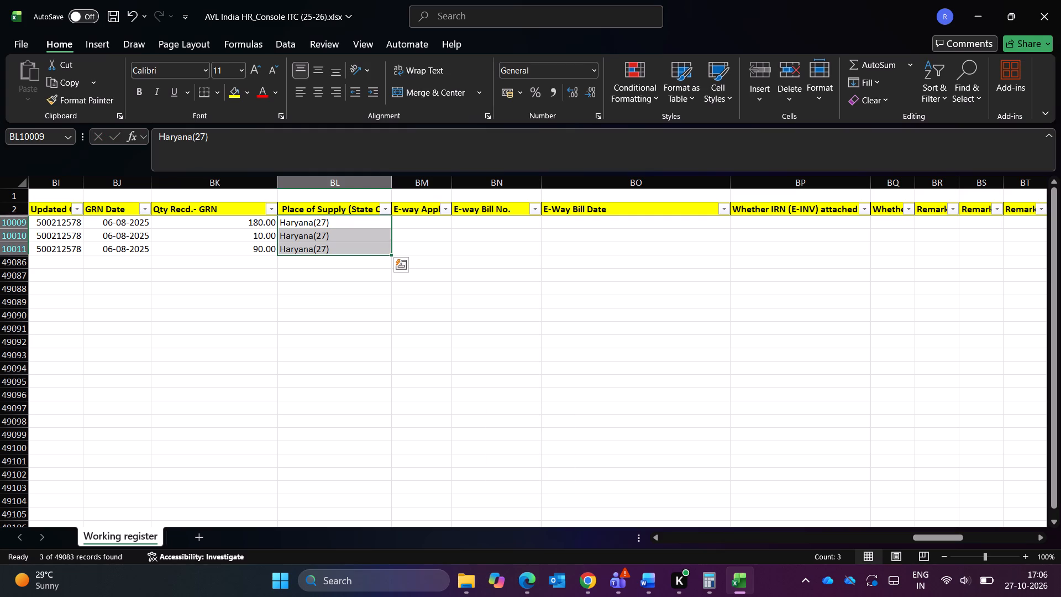
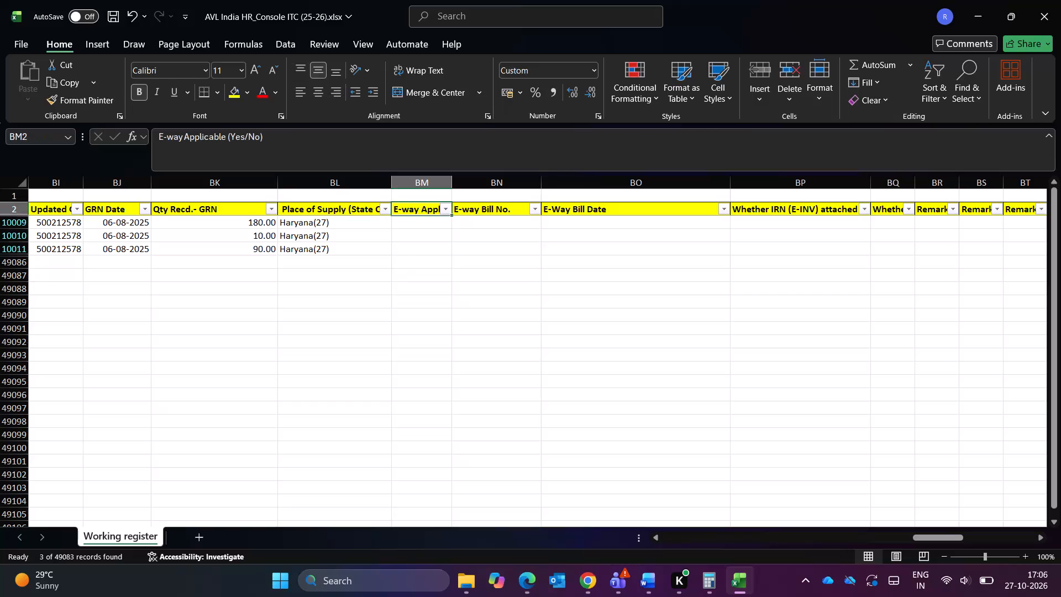
Enter No in the E-way Applicable (Yes/No) column for all three filtered rows.
key("Down")
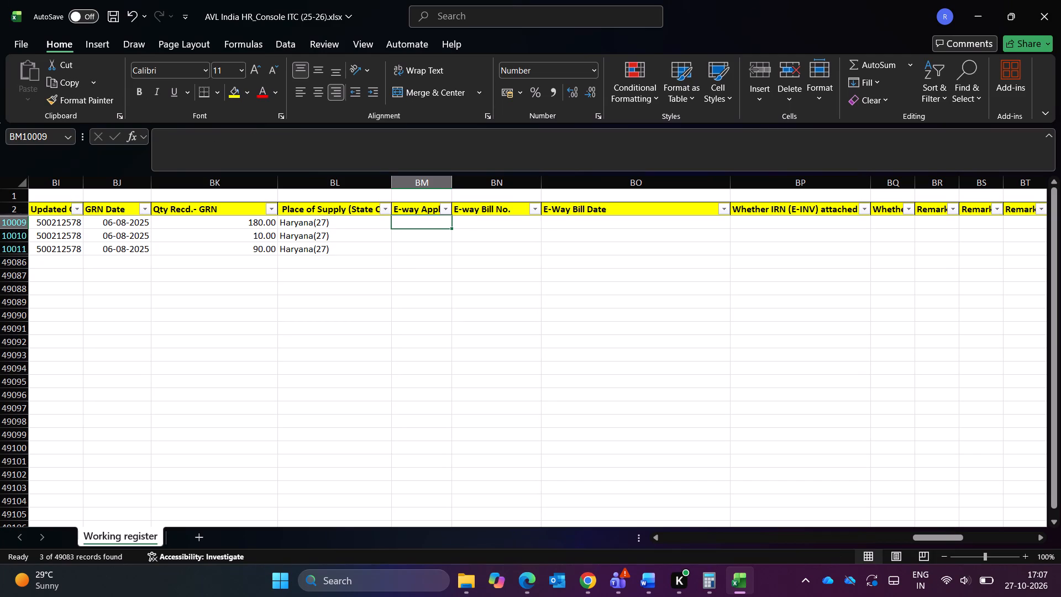
scroll(365, 250, "right", 1)
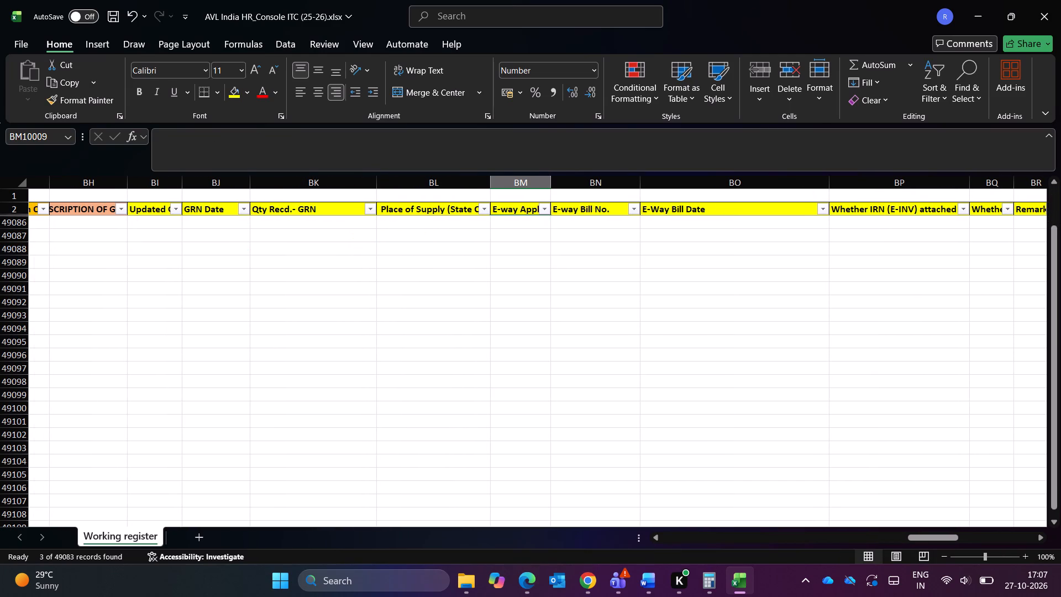
scroll(433, 278, "right", 1)
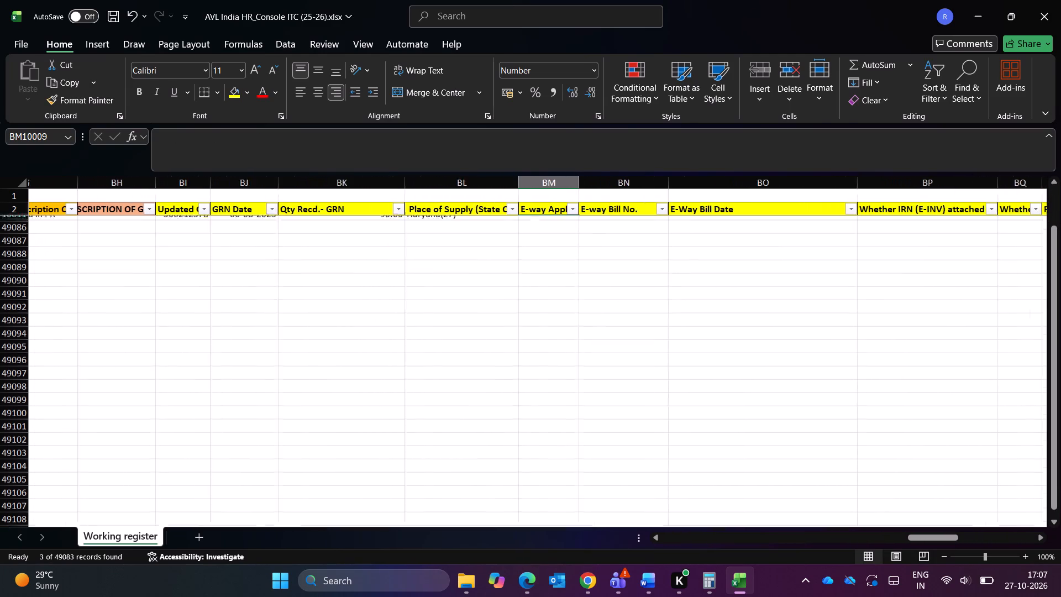
scroll(433, 278, "right", 1)
scroll(433, 278, "up", 1)
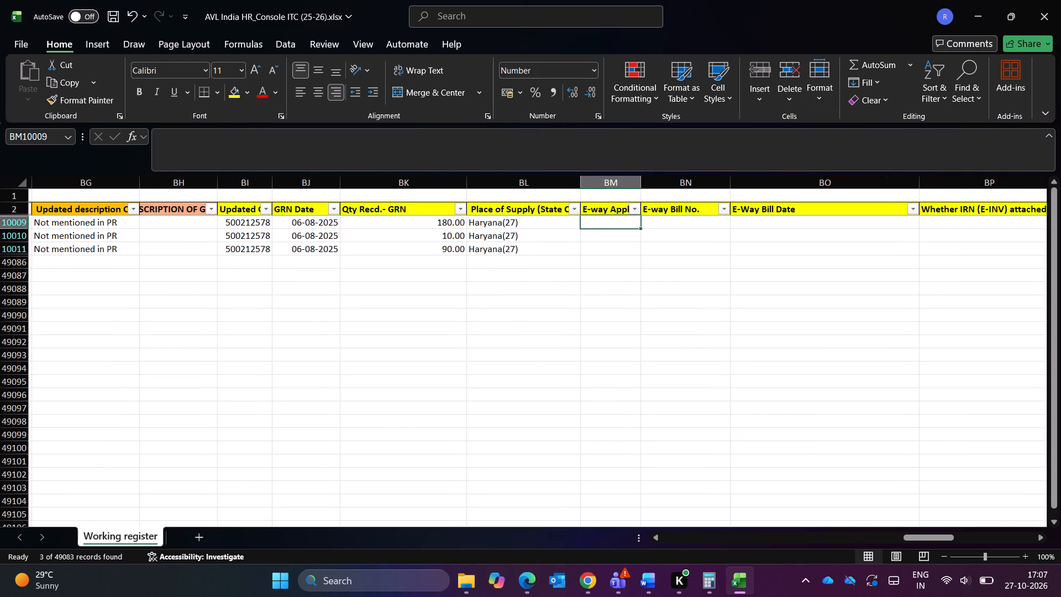
scroll(500, 281, "left", 2)
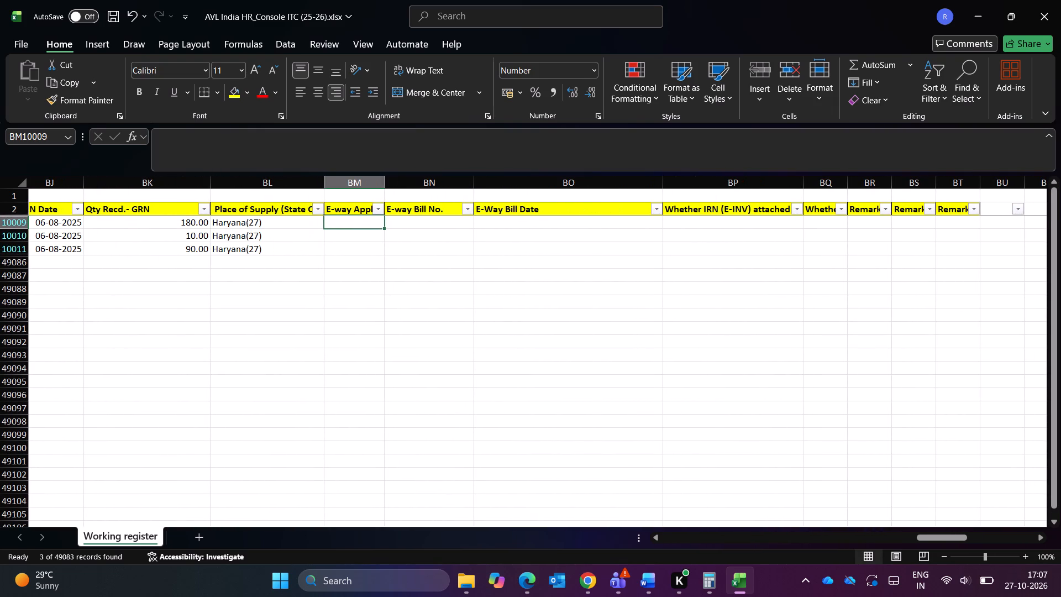
left_click(873, 205)
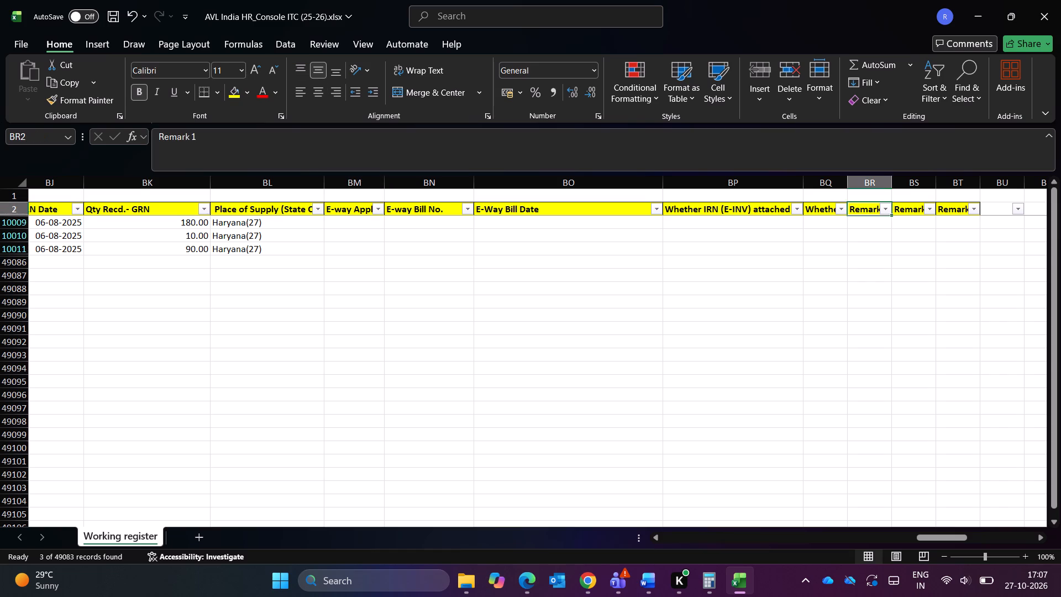
scroll(342, 235, "right", 1)
left_click(397, 206)
key("Down")
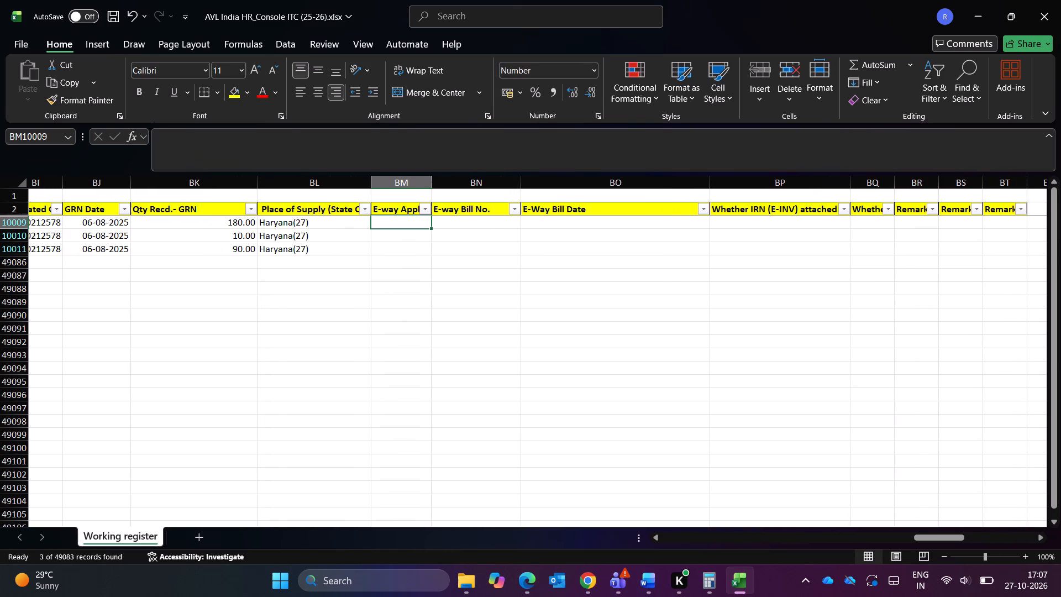
key("Return")
key("Left")
key("Left")
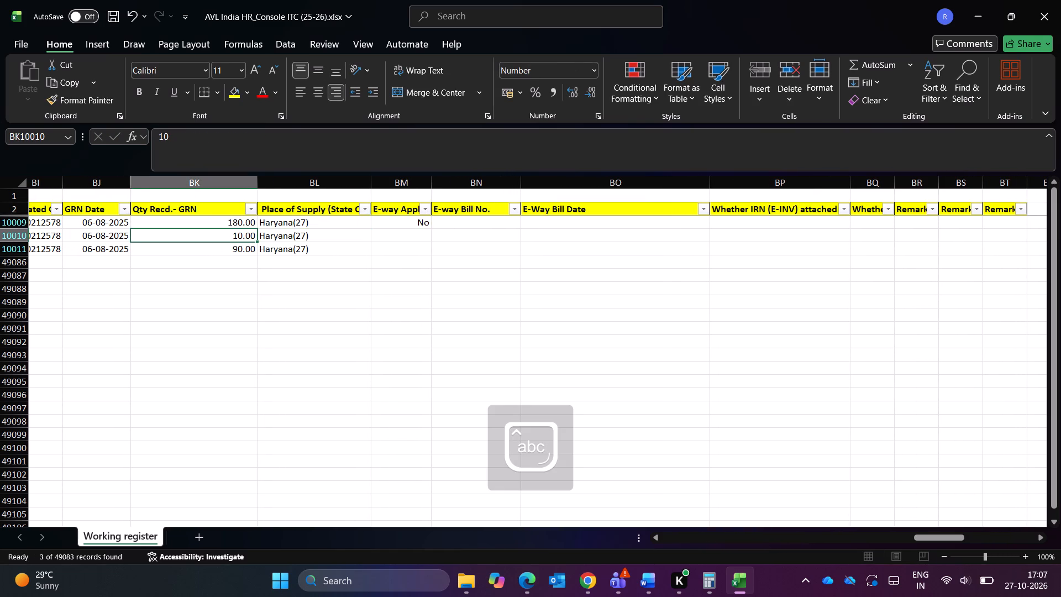
key("Down")
key("Right")
key("Right")
key("shift+Up")
key("shift+Up")
key("ctrl+d")
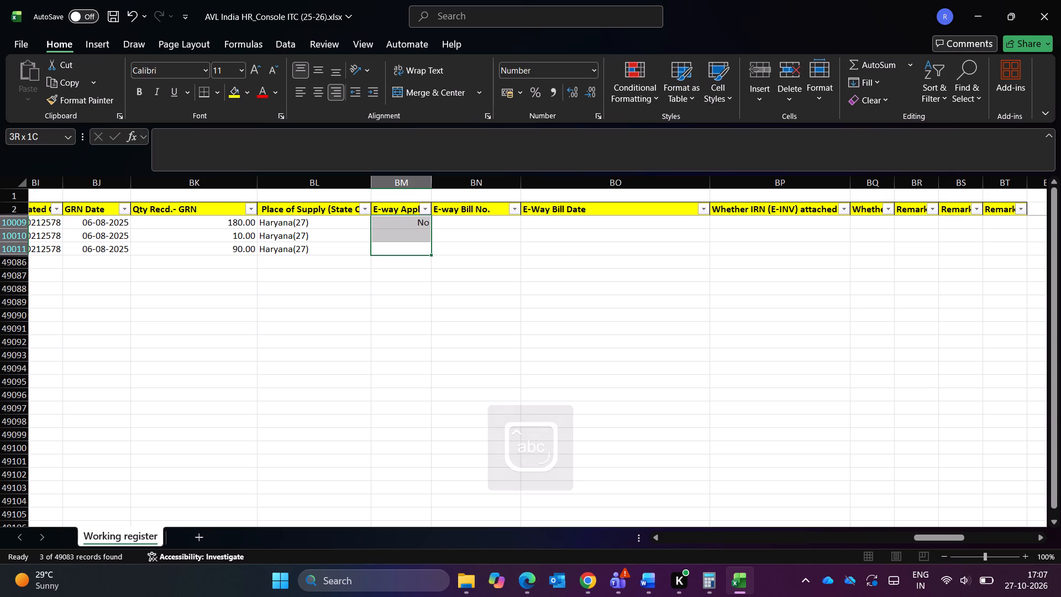
Enter Yes in the Whether IRN (E-INV) attached with Invoice? column for all three filtered rows.
key("Up")
key("Right")
key("Up")
key("Up")
key("Right")
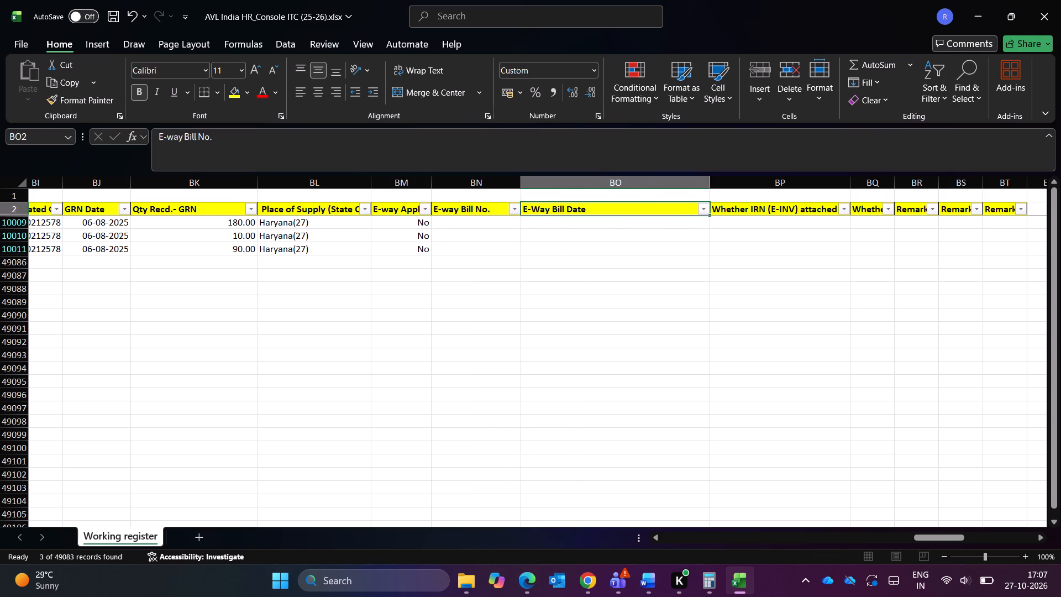
key("Right")
key("Right")
key("Left")
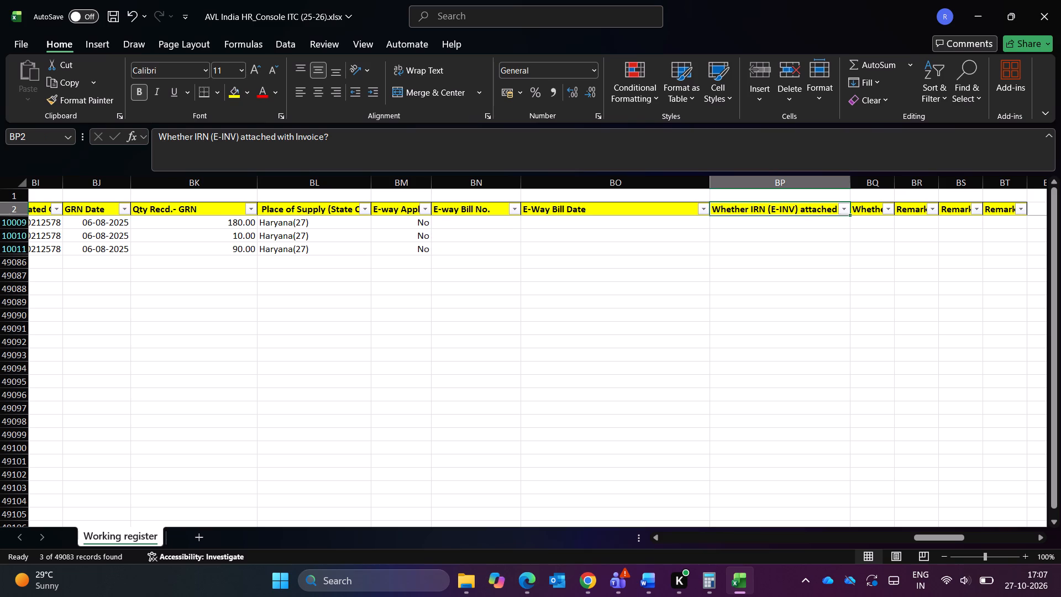
key("Down")
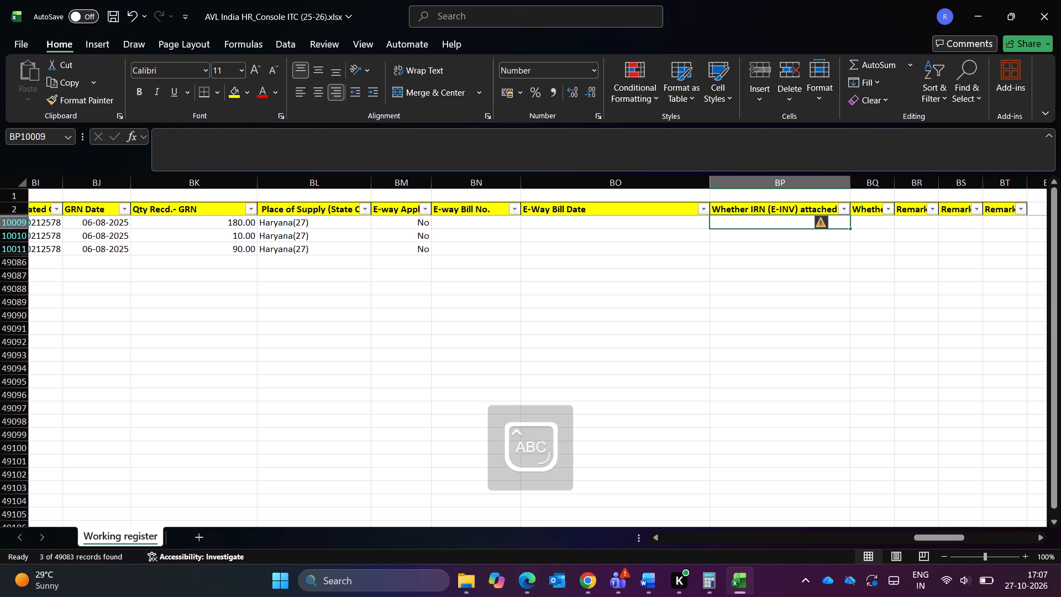
type("ee")
key("BackSpace")
key("s")
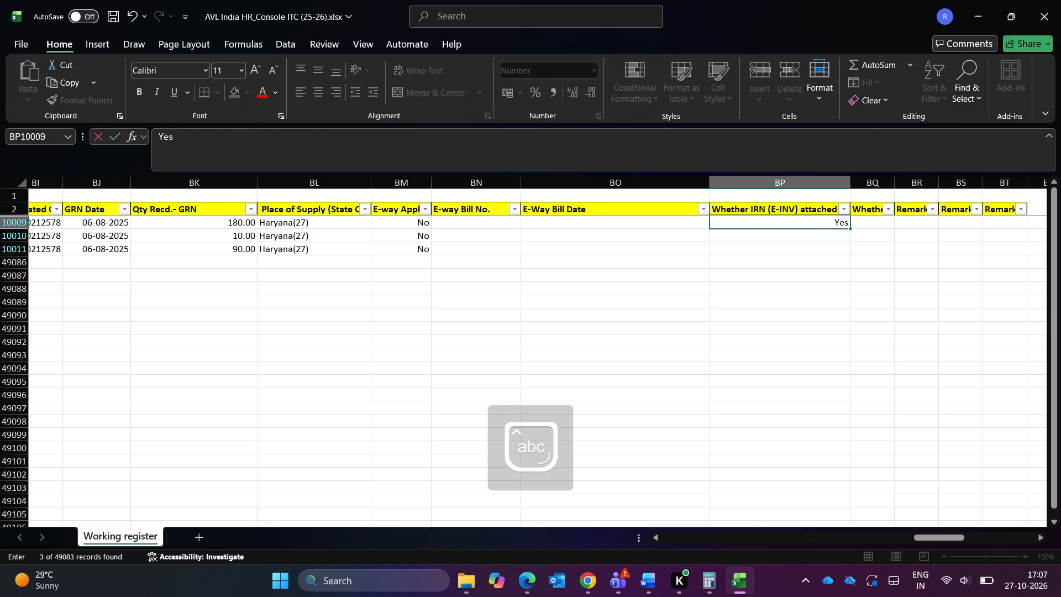
key("Return")
key("Up")
key("shift+Down")
key("shift+Down")
key("ctrl+d")
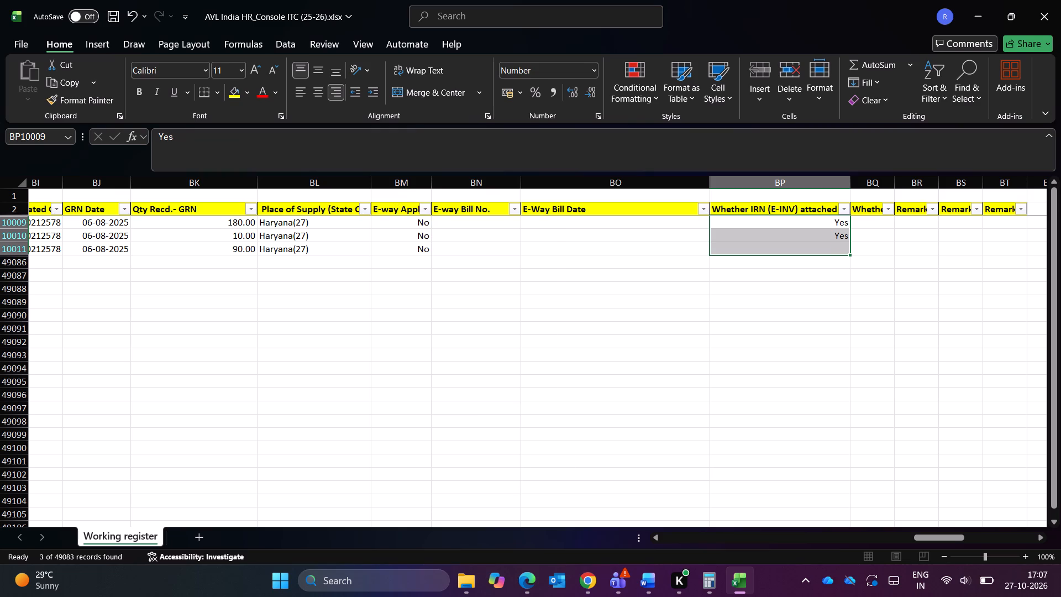
Enter No in the Whether Invoice to be Checked? column for all three filtered rows.
key("Down")
key("Down")
key("Up")
key("Up")
key("Up")
key("Up")
key("Right")
key("Down")
key("Down")
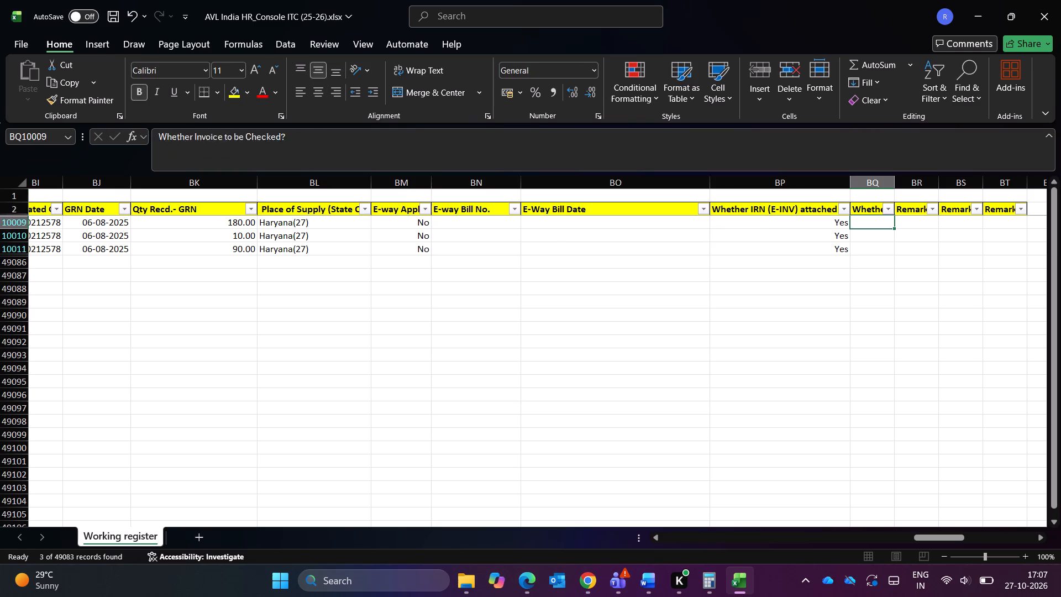
key("Up")
key("Right")
key("Right")
key("Right")
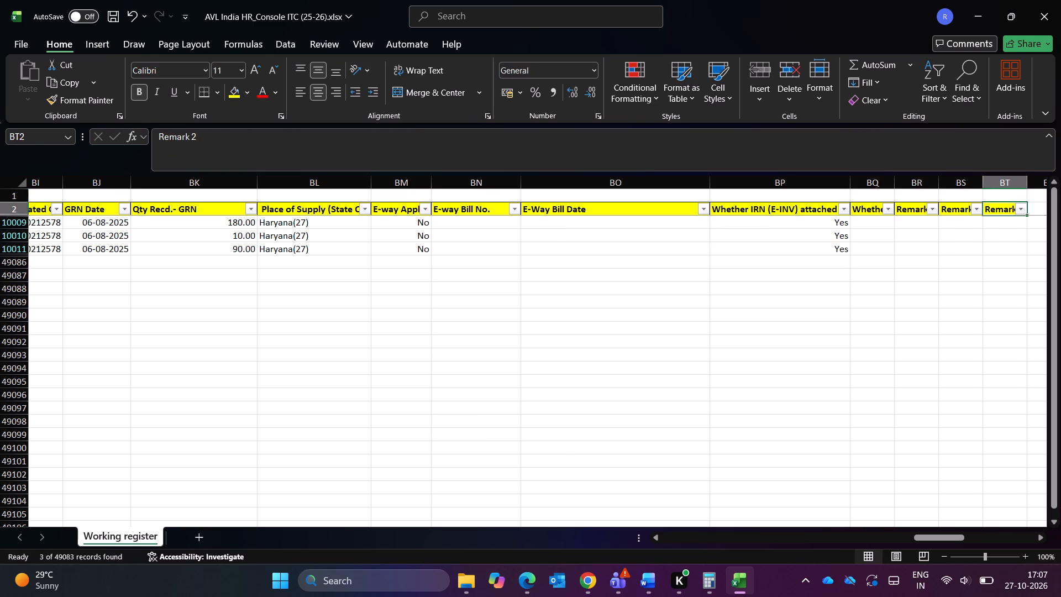
key("Left")
key("Left")
key("Left")
key("Down")
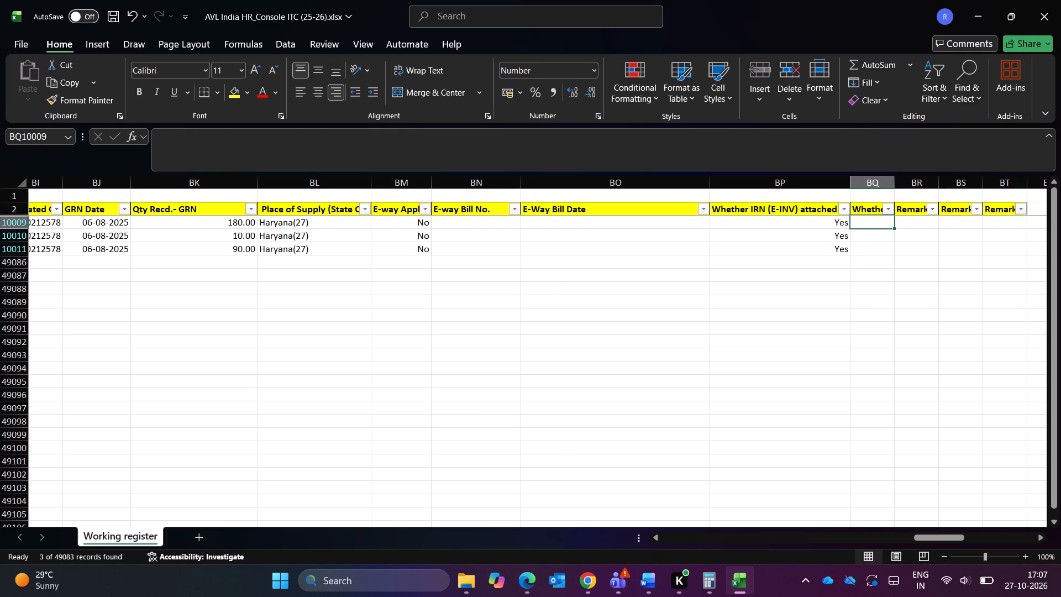
key("Return")
key("Left")
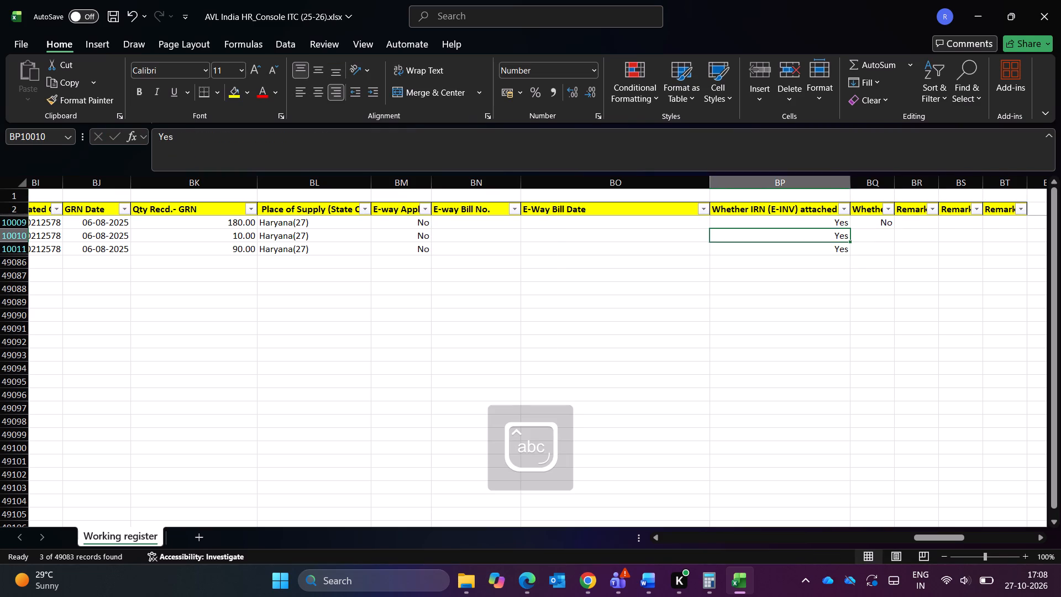
key("Down")
key("Right")
key("shift+Up")
key("shift+Up")
key("ctrl+d")
key("Up")
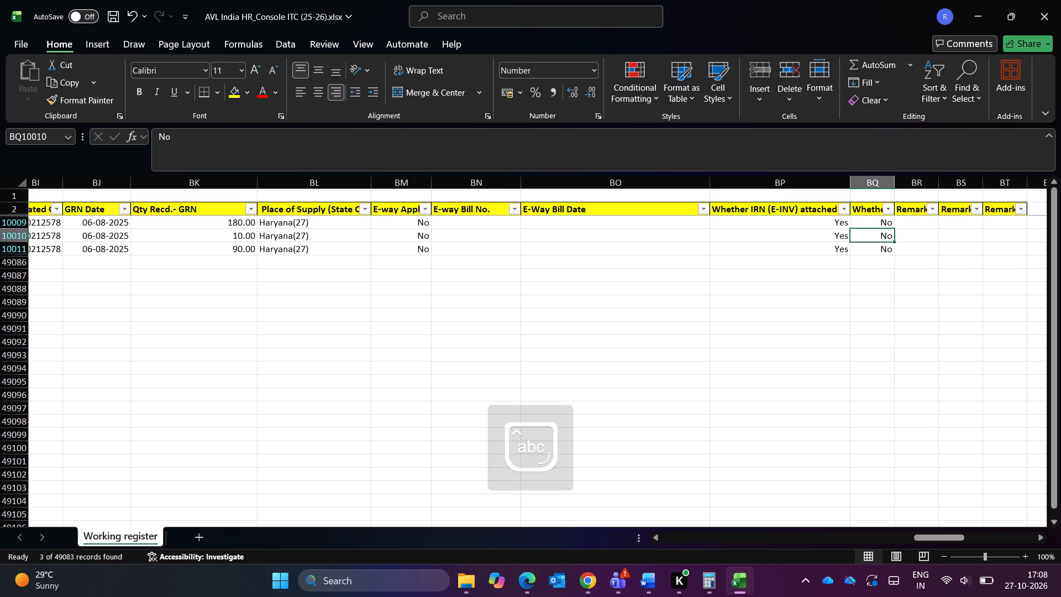
Review the filled-in tax, ITC, description, GRN, place of supply, e-way and IRN columns of the three filtered rows.
key("Up")
key("Up")
key("Left")
key("Left")
key("Left")
key("Right")
key("Right")
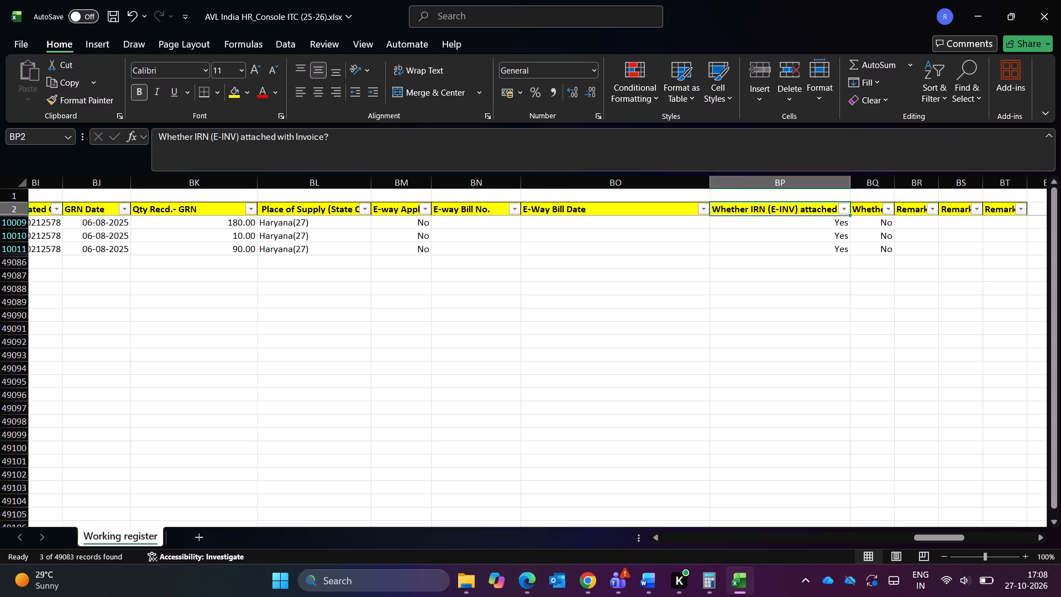
scroll(425, 281, "right", 1)
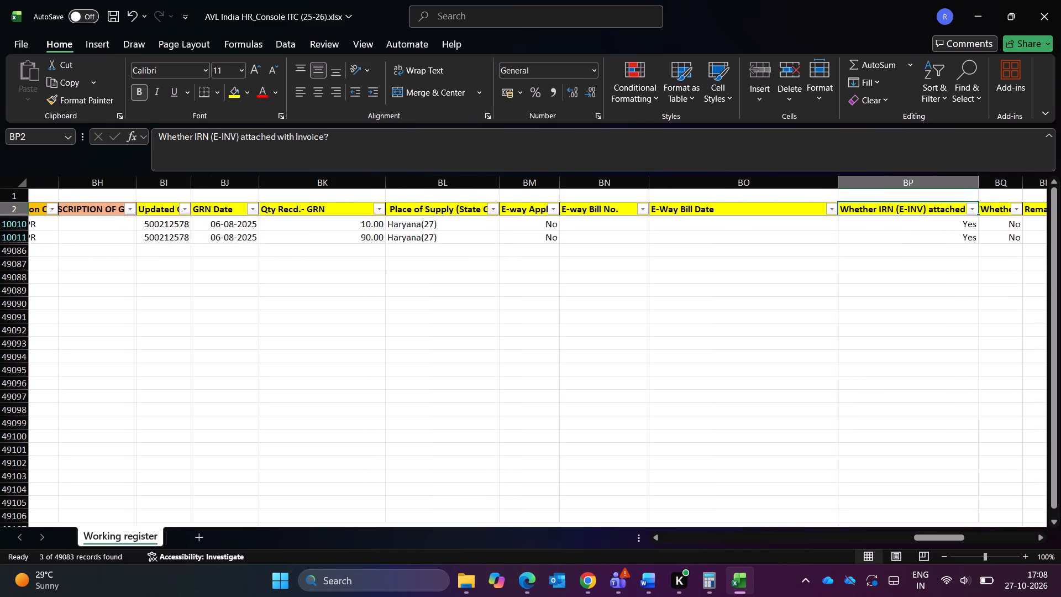
scroll(425, 281, "right", 3)
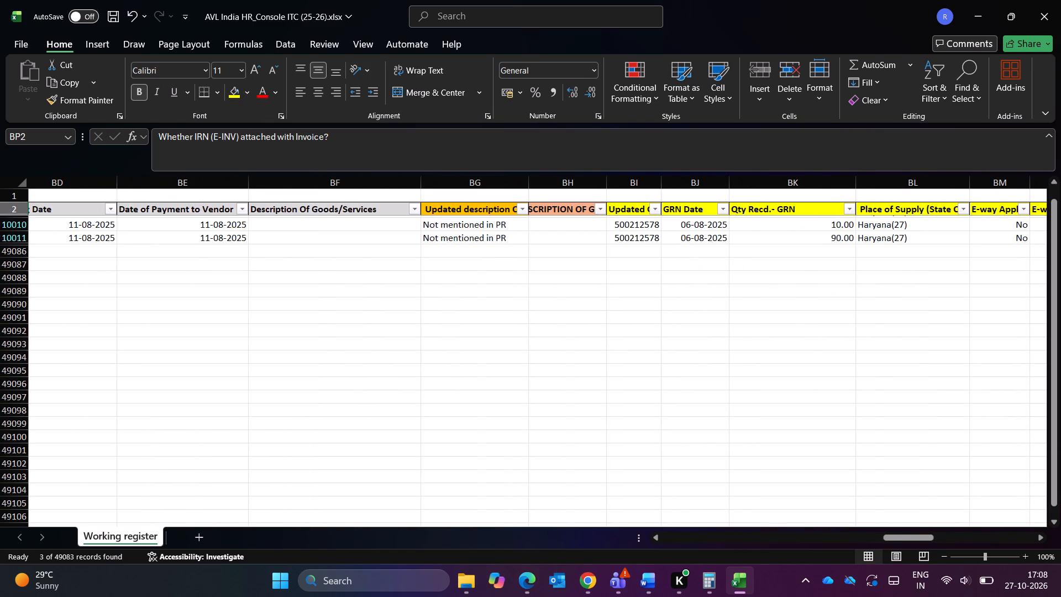
scroll(455, 264, "right", 3)
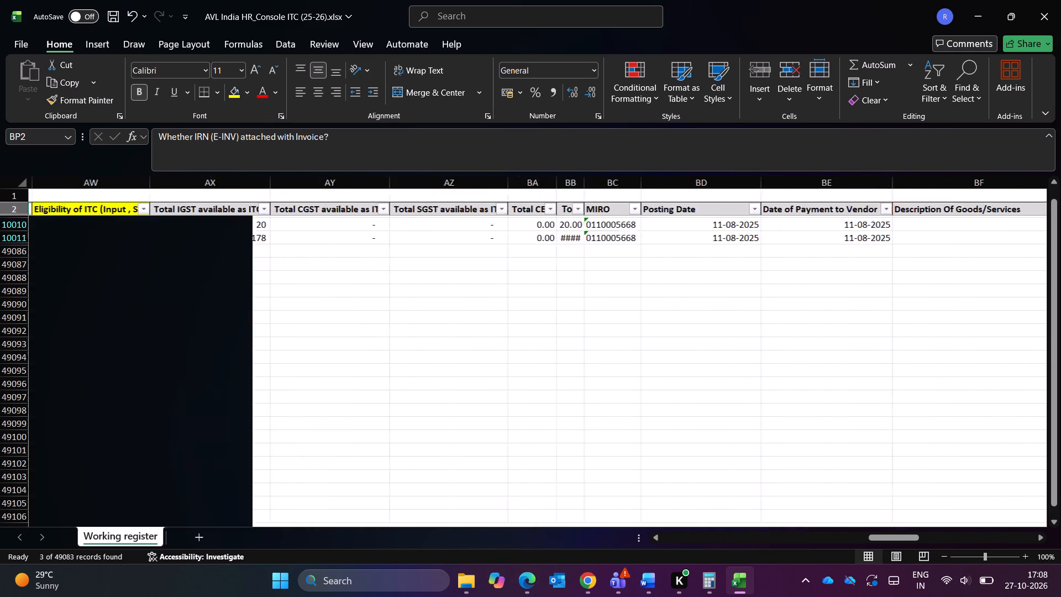
scroll(455, 264, "right", 3)
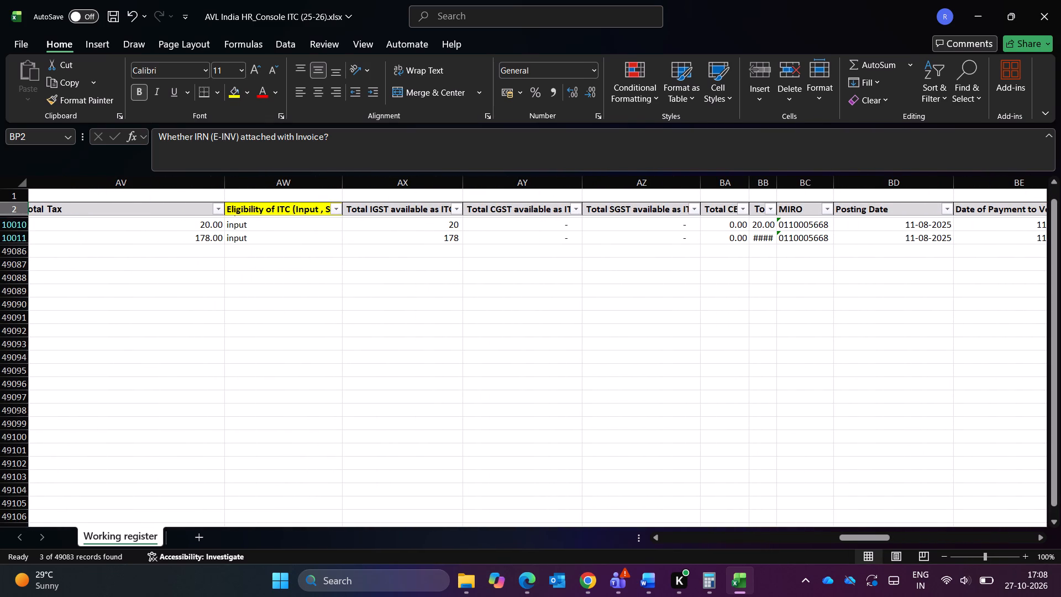
scroll(470, 323, "left", 2)
scroll(470, 323, "right", 4)
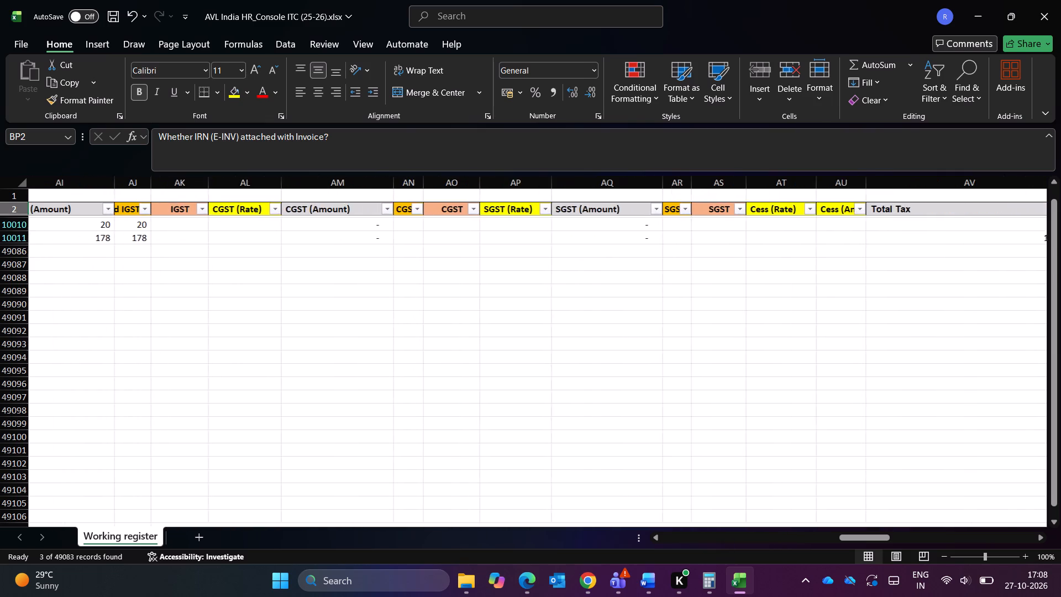
scroll(470, 323, "right", 1)
scroll(470, 323, "up", 2)
scroll(470, 323, "left", 2)
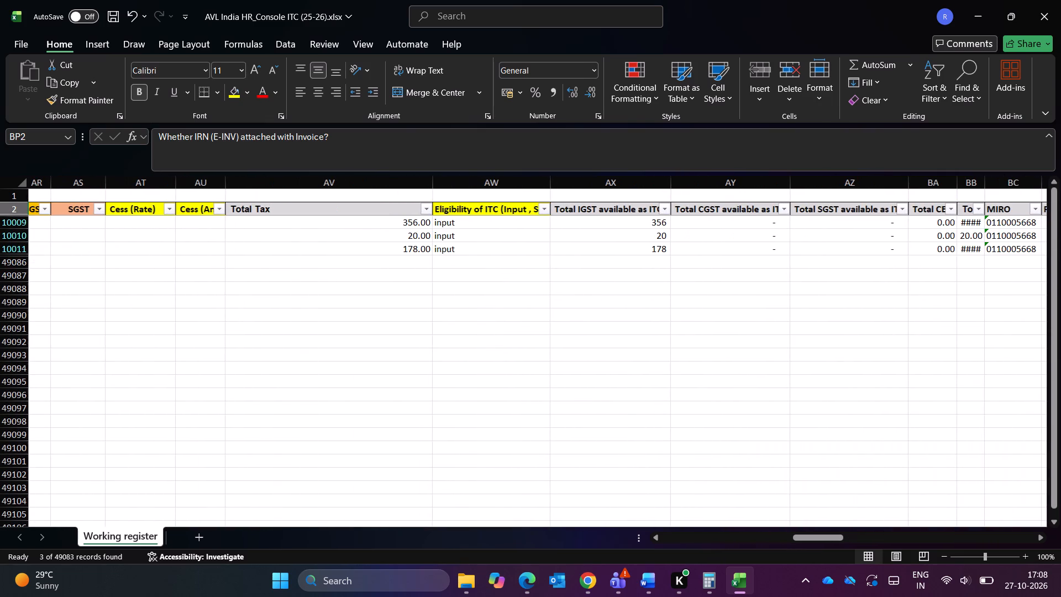
scroll(470, 323, "left", 6)
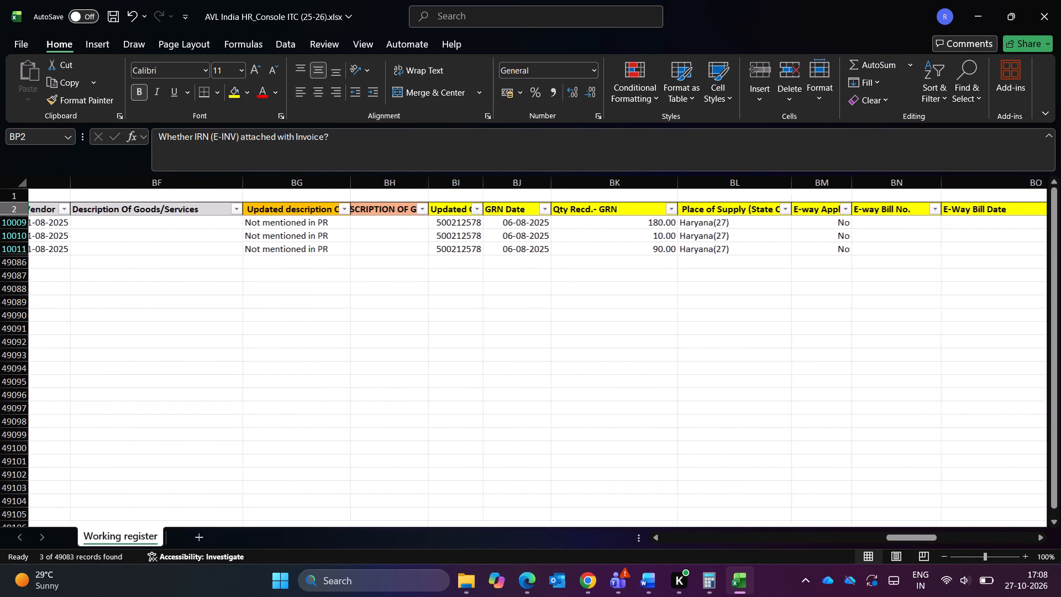
scroll(470, 323, "left", 4)
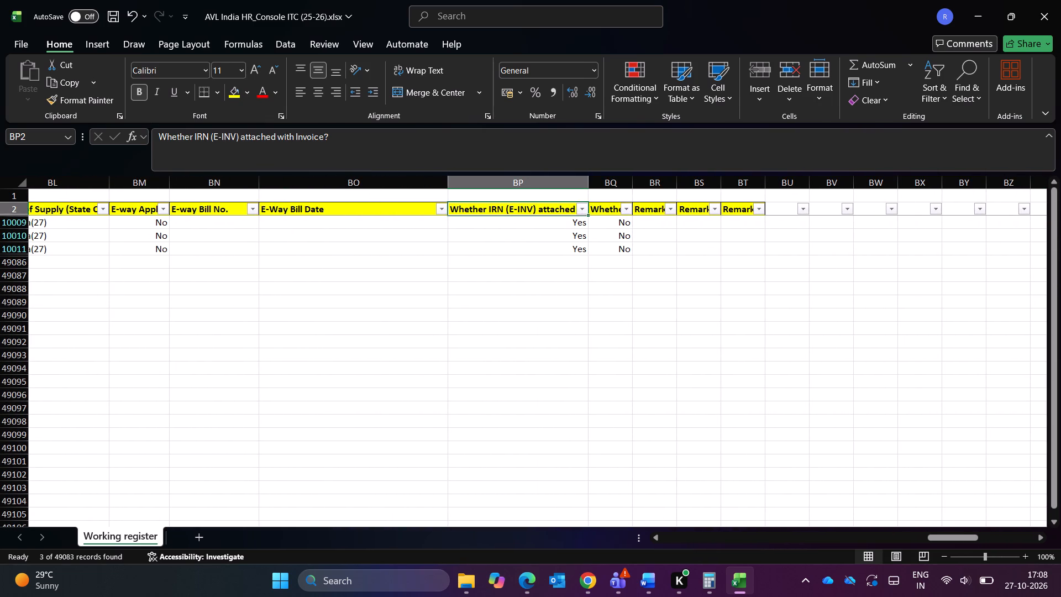
scroll(470, 323, "right", 1)
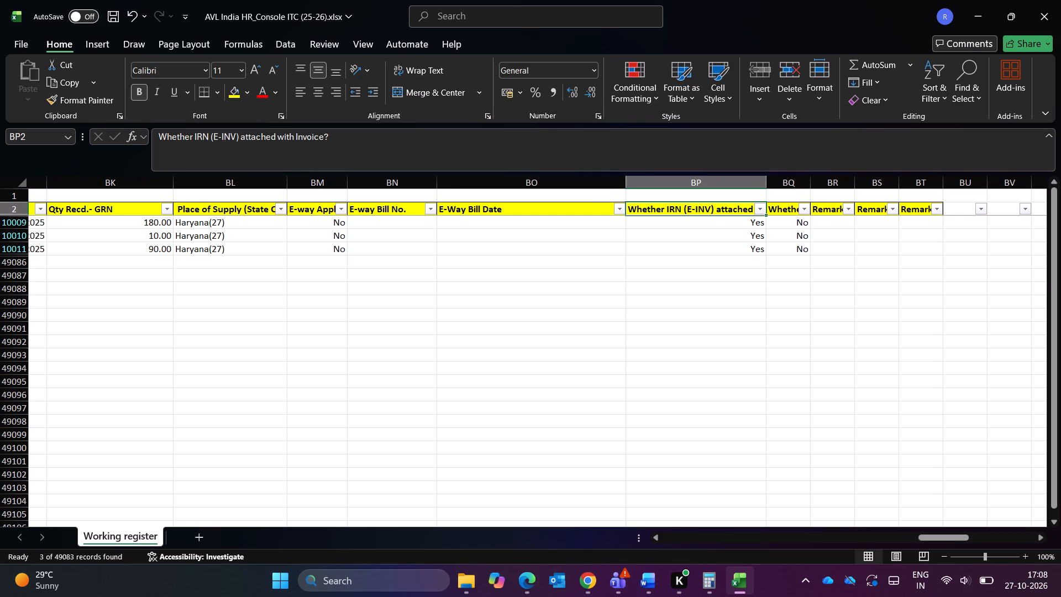
left_click(345, 218)
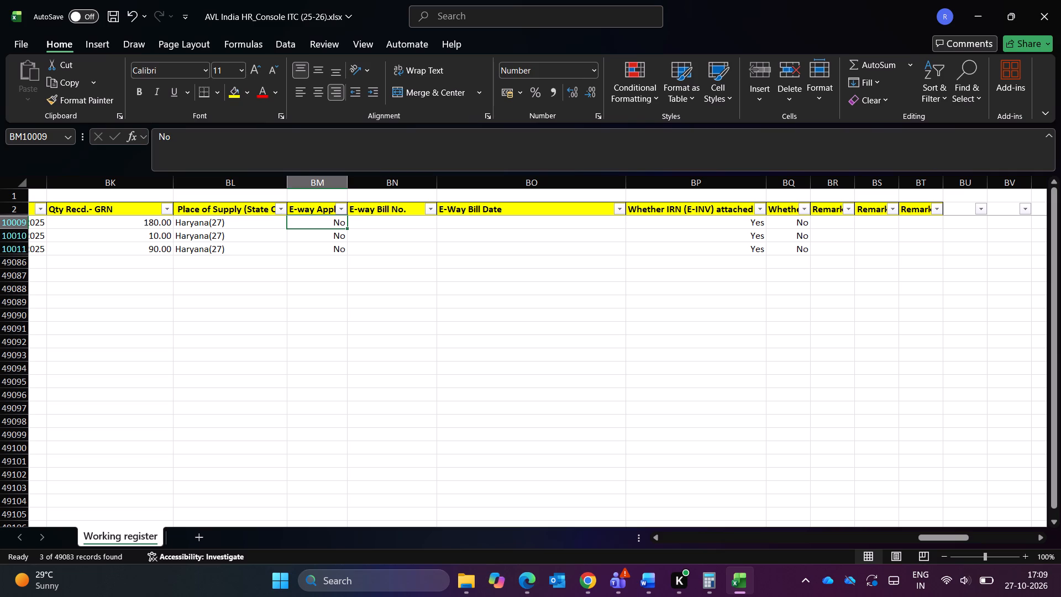
scroll(543, 271, "right", 2)
scroll(456, 290, "right", 1)
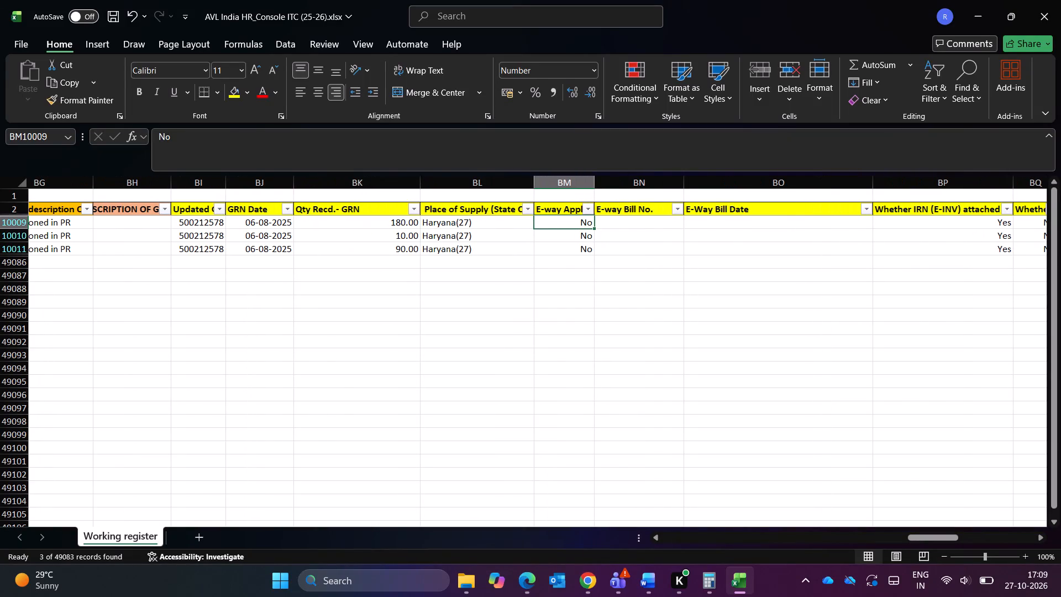
scroll(456, 290, "right", 1)
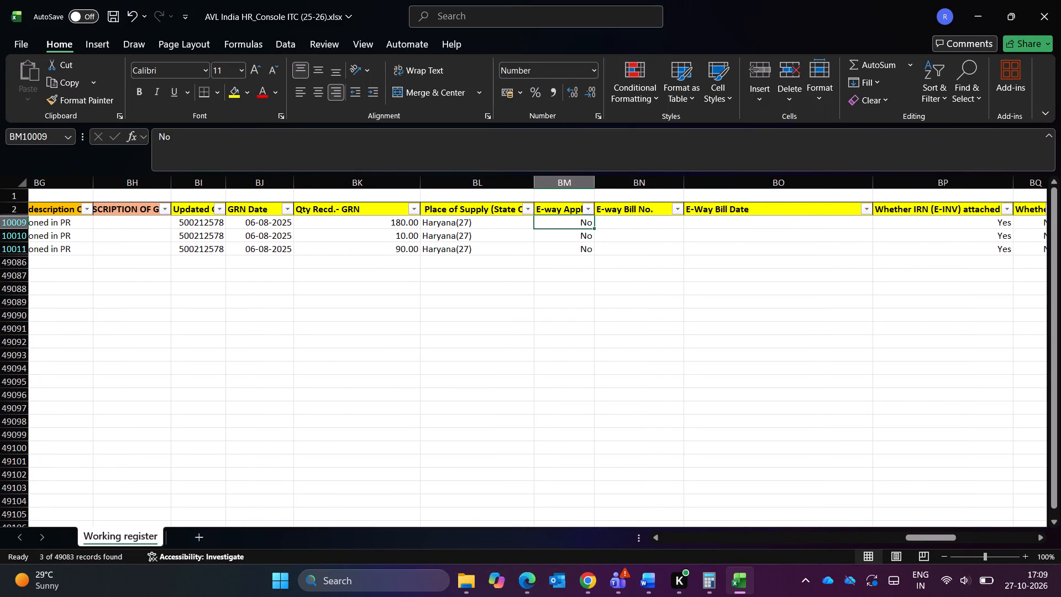
left_click(212, 225)
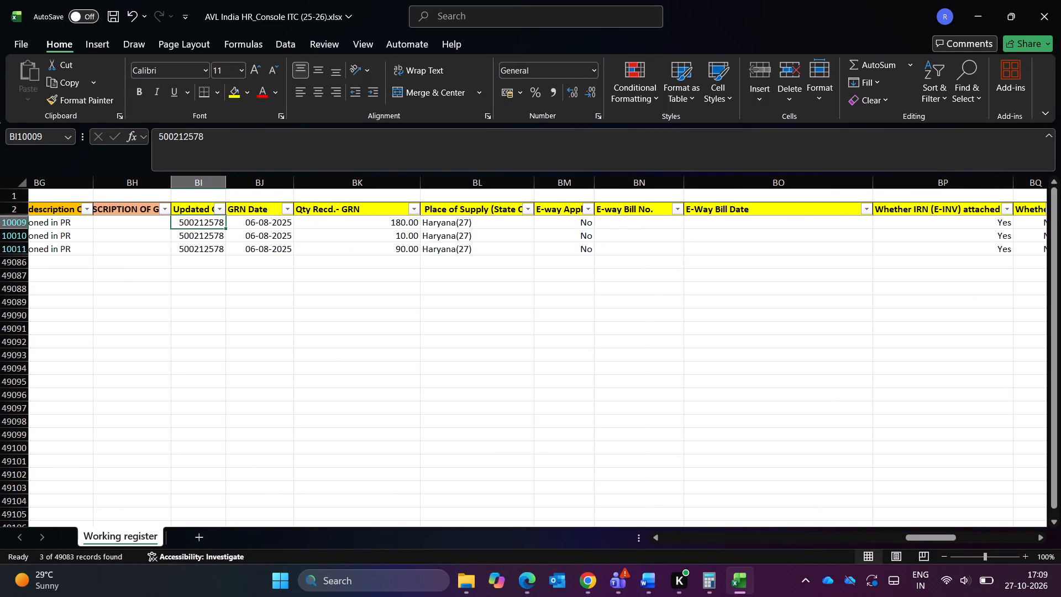
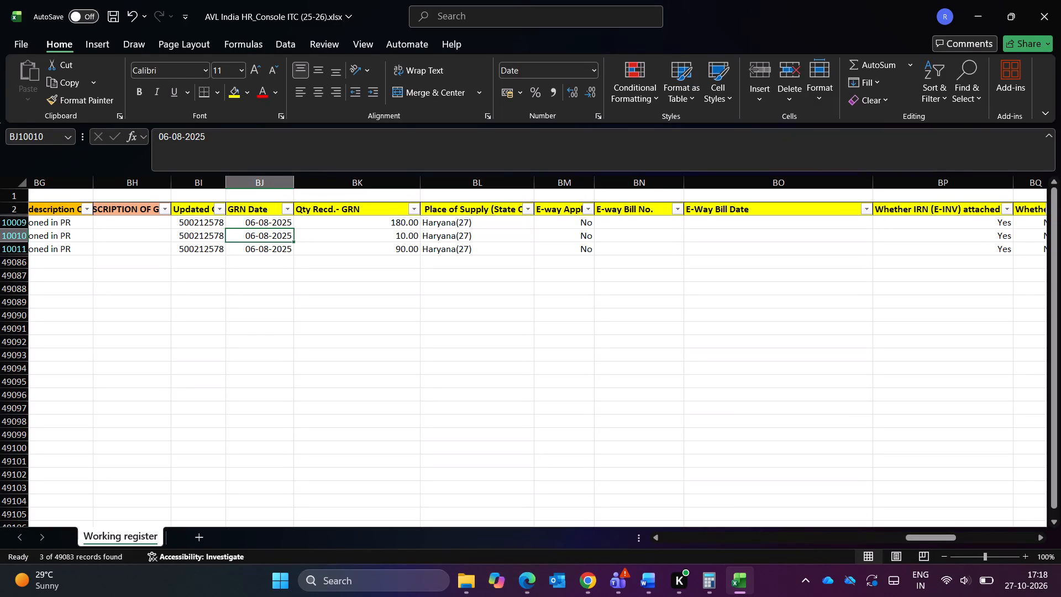
Check the updated GRN number entered in the second filtered row.
left_click(213, 233)
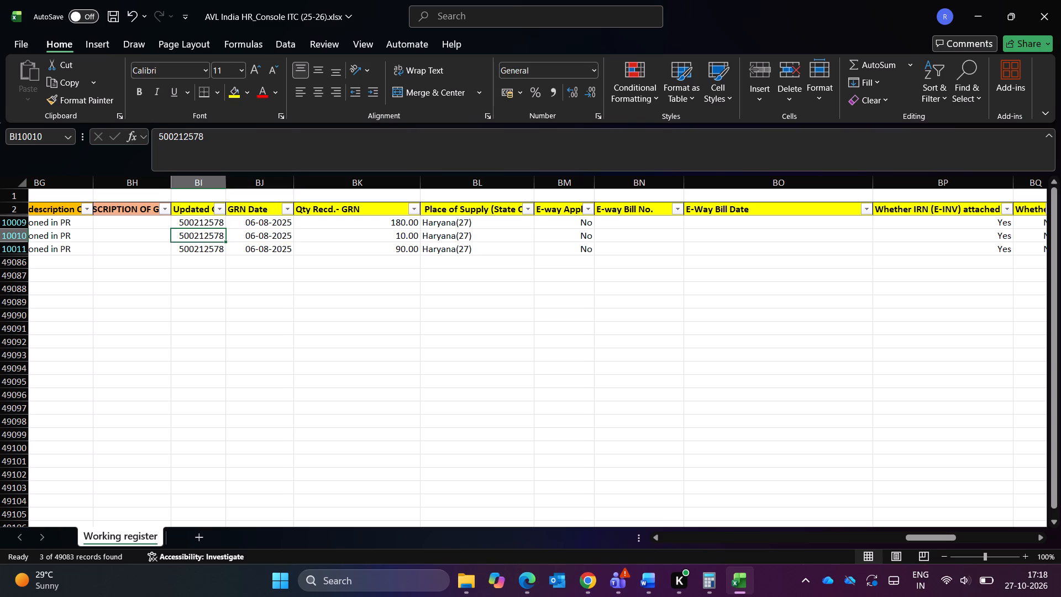
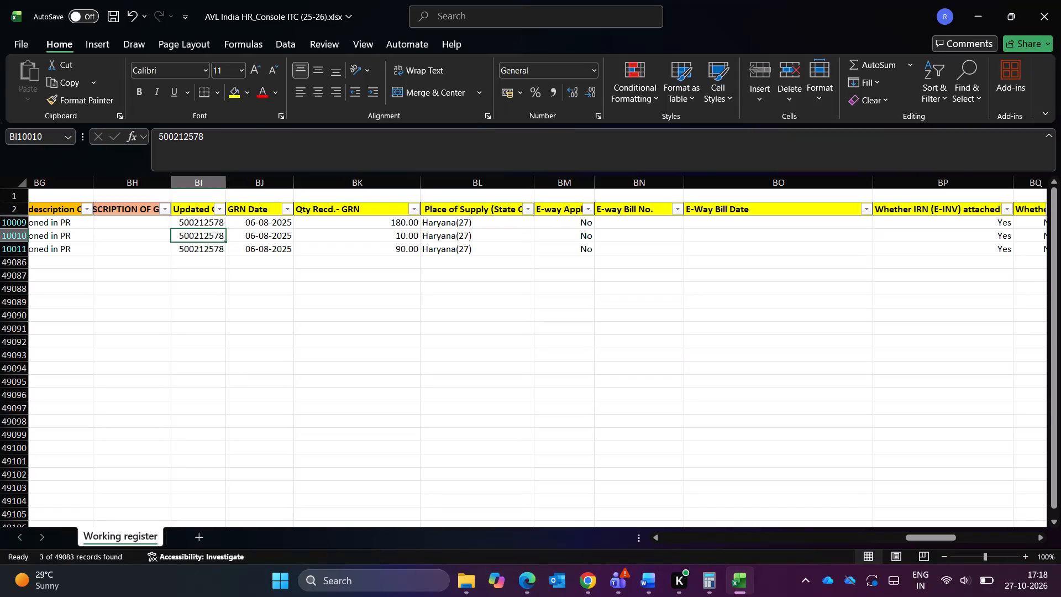
Check the total GRN received quantity across the three filtered rows of invoice P/2526/00611.
left_click_drag(355, 224, 358, 249)
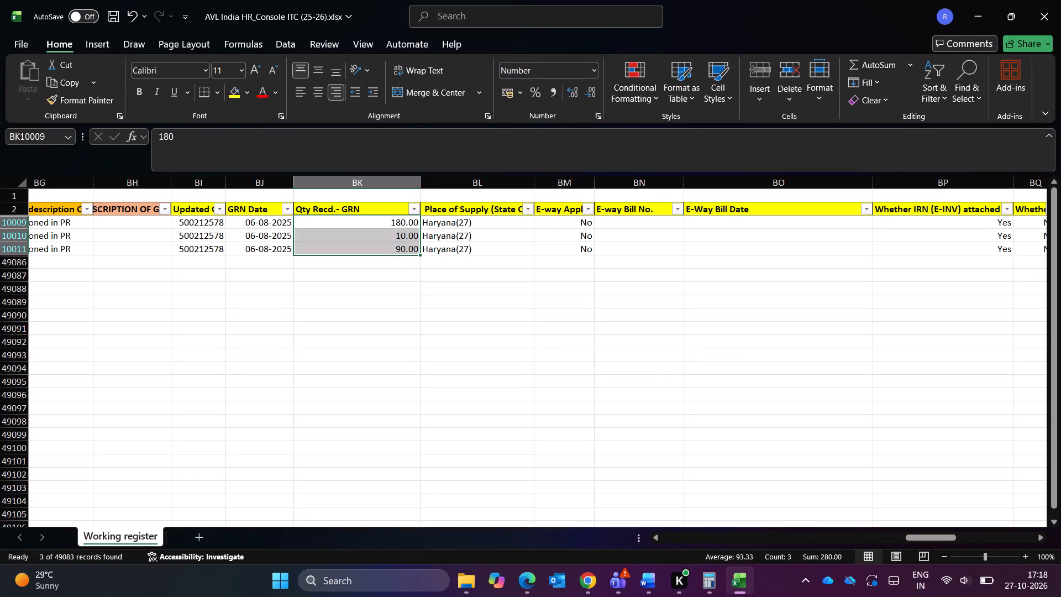
left_click(437, 297)
Change the Invoice No. filter from P/2526/00611 to show only invoice P/2526/00737 for HI-TECH SUPPORTS & HANGERS.
scroll(505, 258, "left", 1)
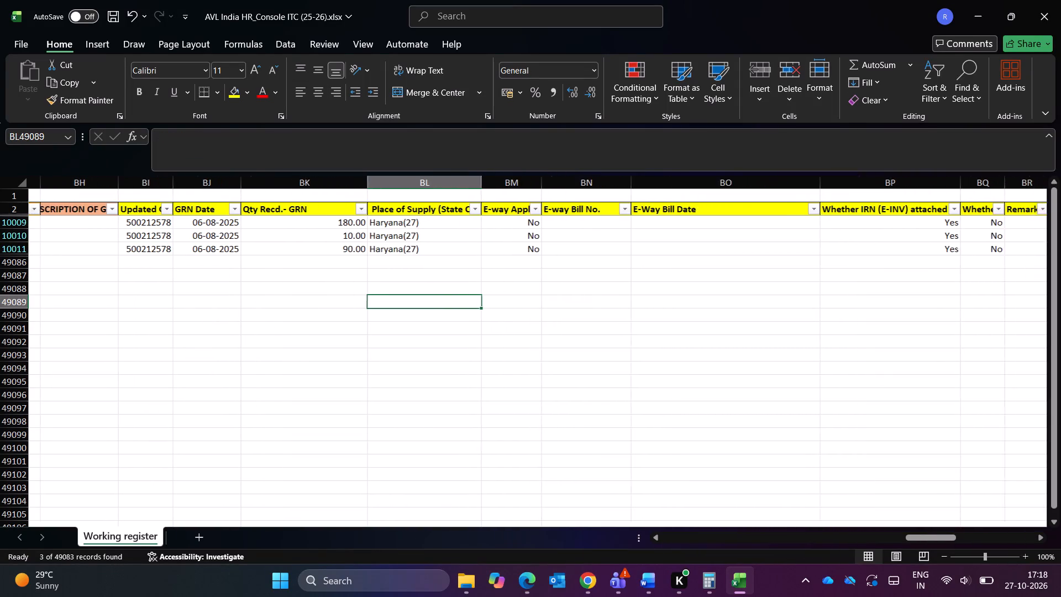
scroll(505, 258, "left", 1)
scroll(505, 258, "right", 2)
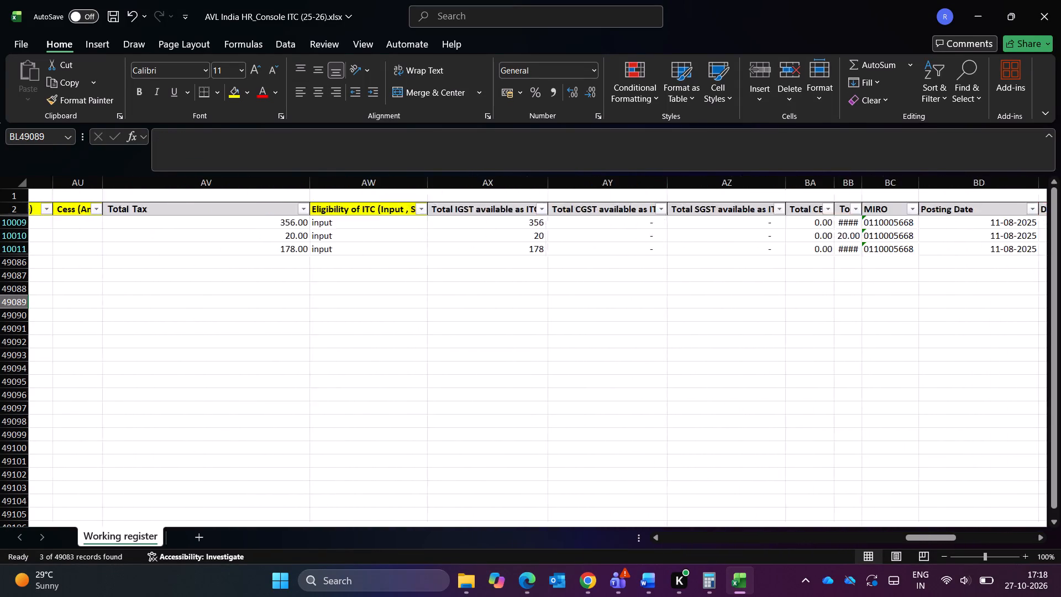
scroll(505, 258, "right", 1)
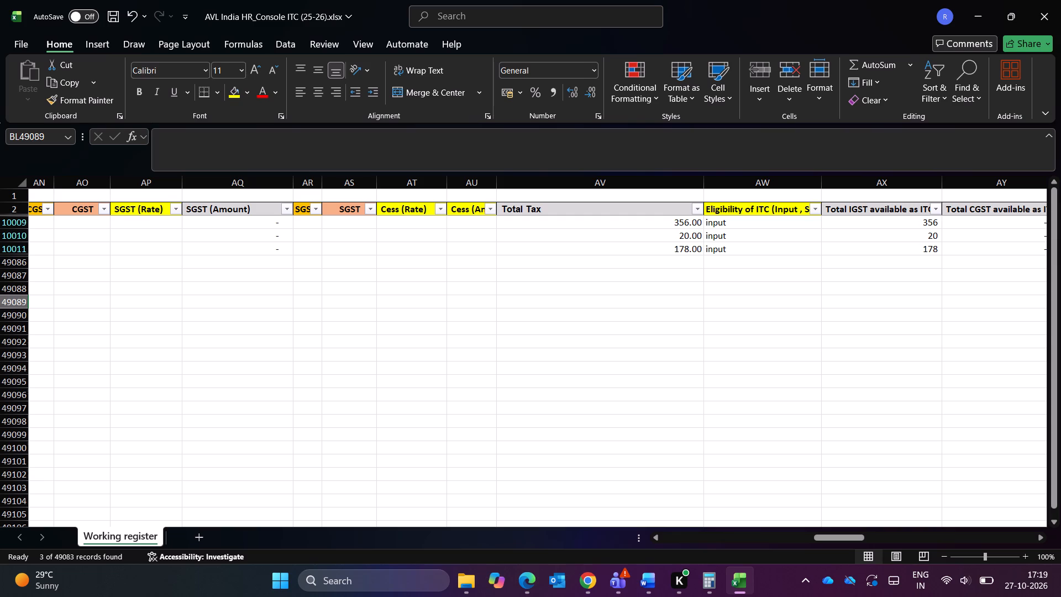
scroll(522, 286, "right", 2)
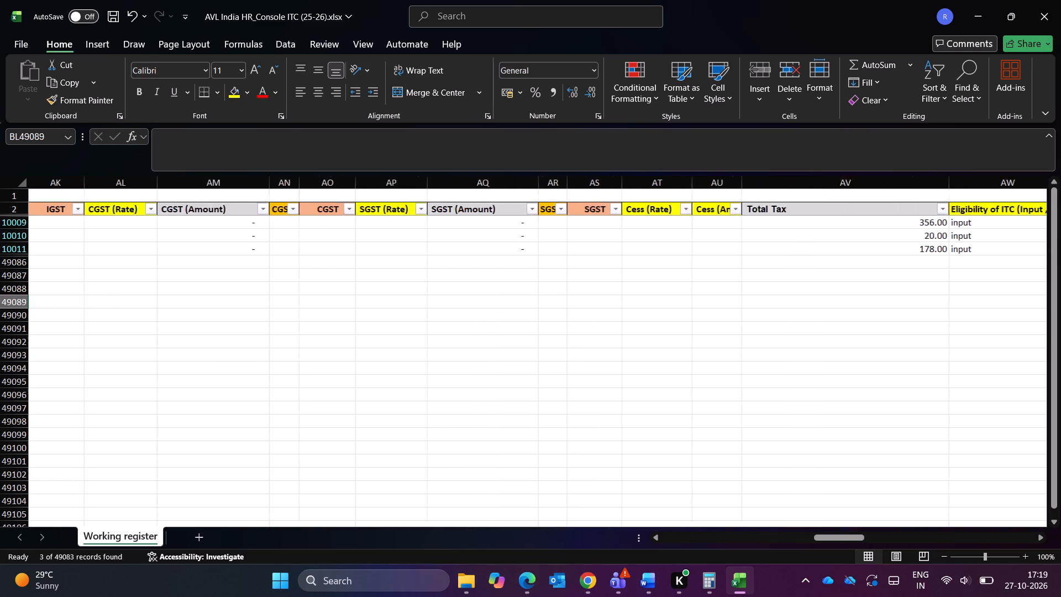
scroll(522, 286, "right", 5)
scroll(522, 286, "left", 2)
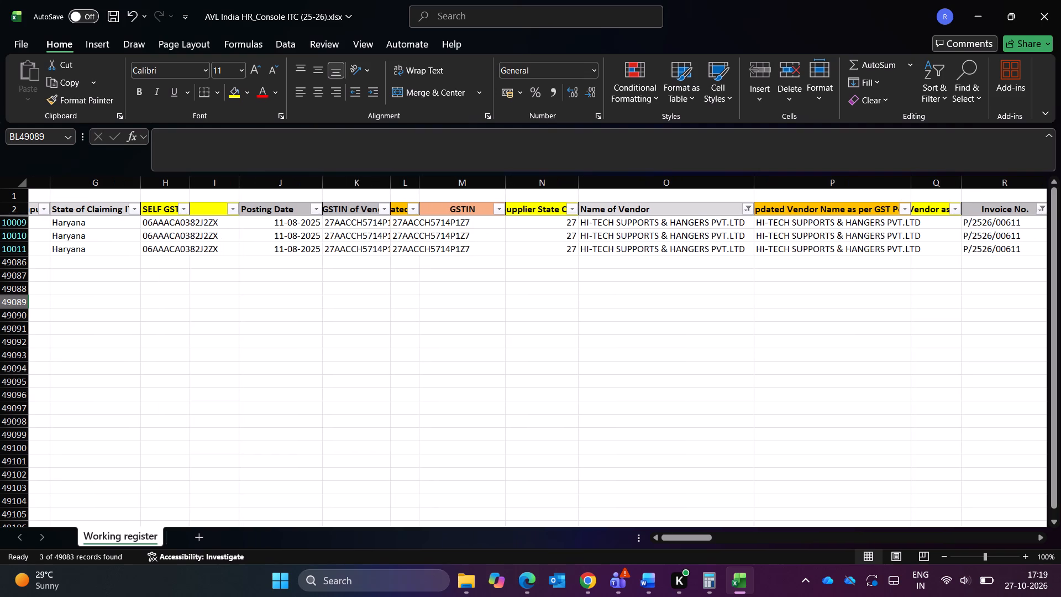
scroll(522, 286, "left", 2)
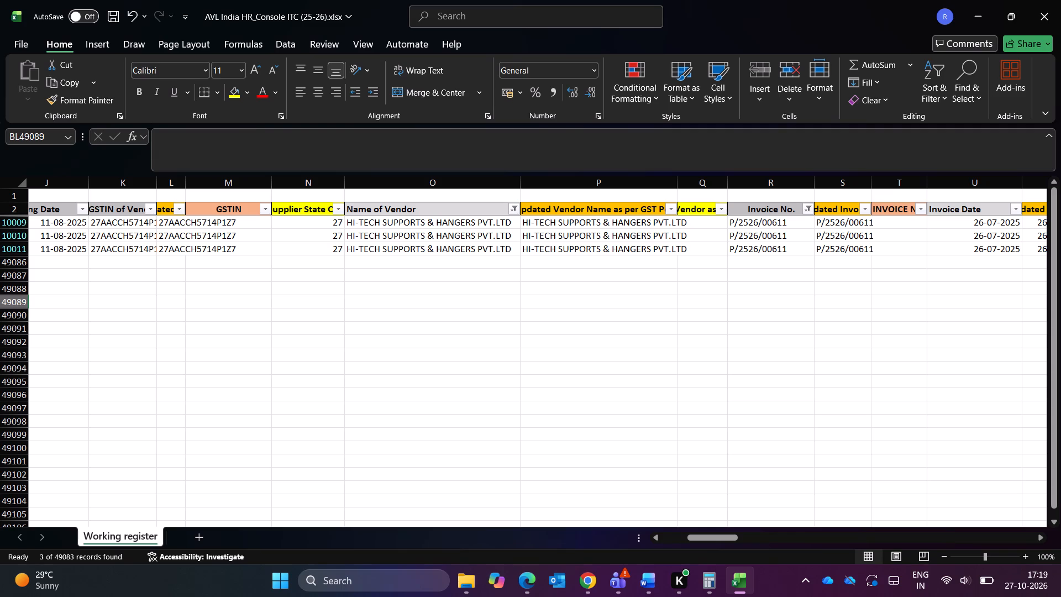
left_click(810, 213)
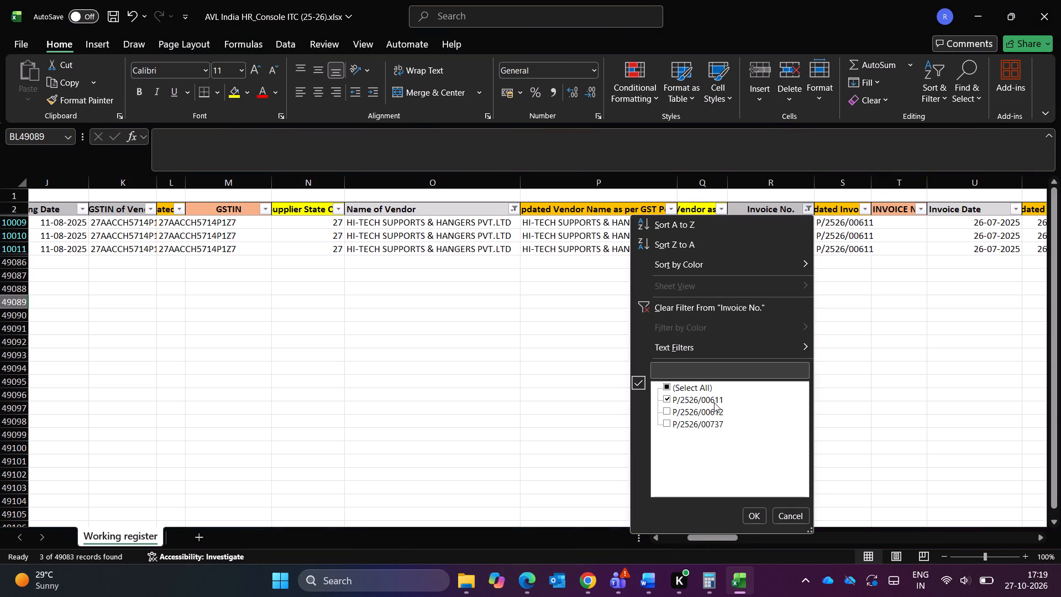
left_click(671, 398)
left_click(670, 421)
key("Return")
scroll(735, 394, "left", 1)
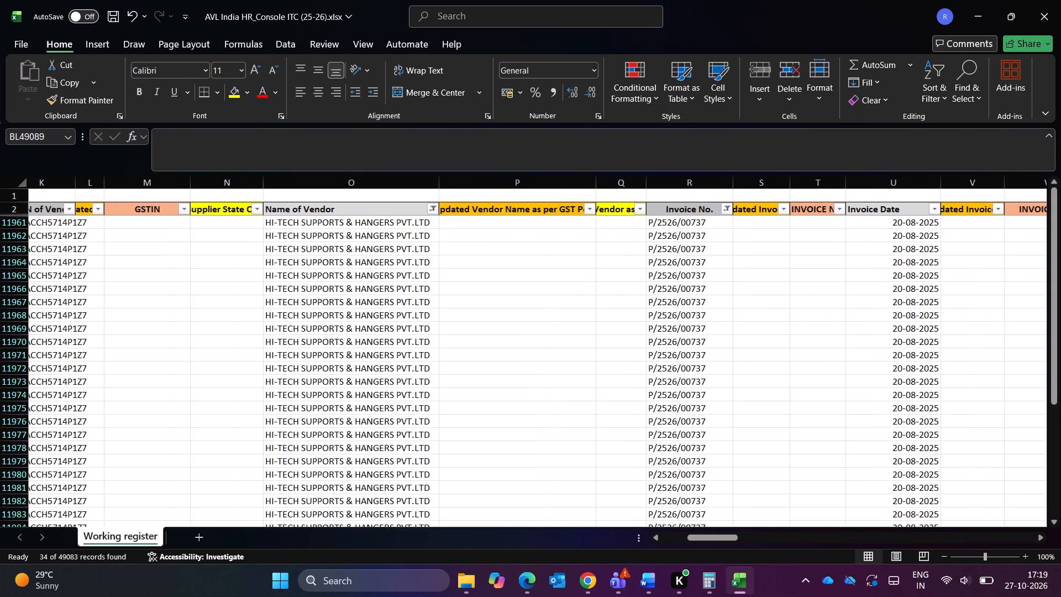